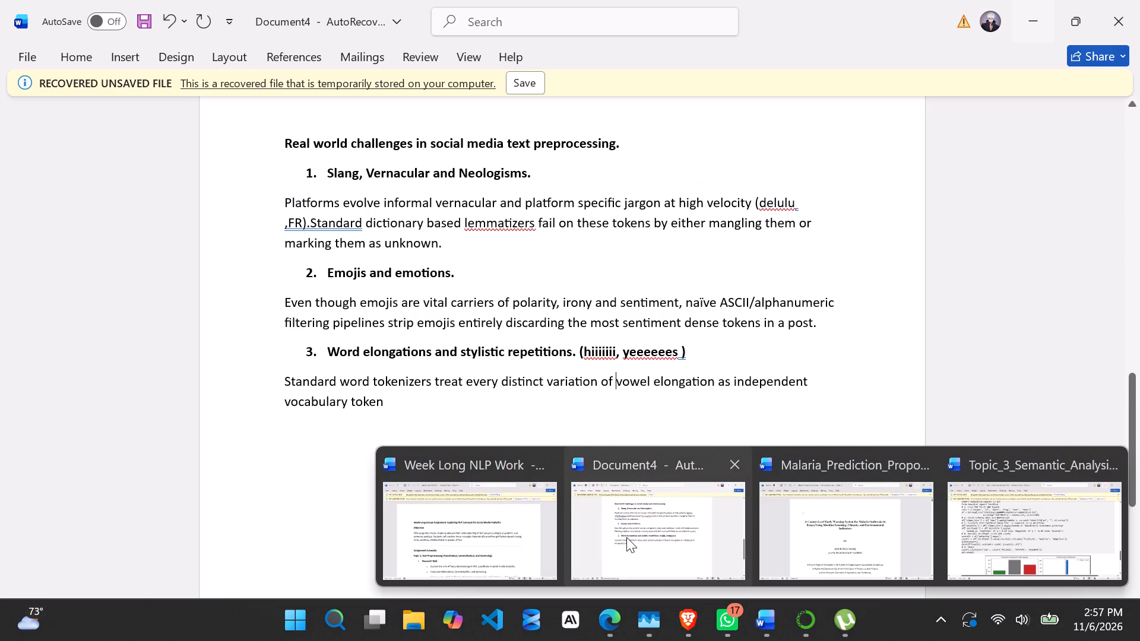
Switch to Document4 in Word and add the line "Key findings and insights from coding" below the word elongations paragraph, leaving a blank line between.
click(638, 534)
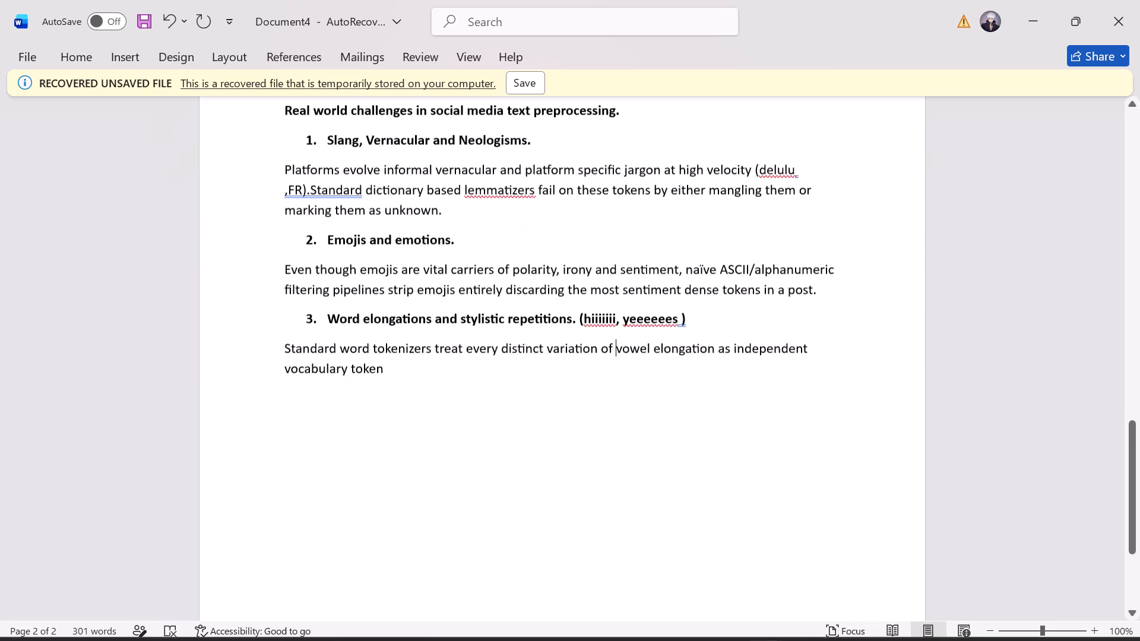
scroll(653, 387, up, 1)
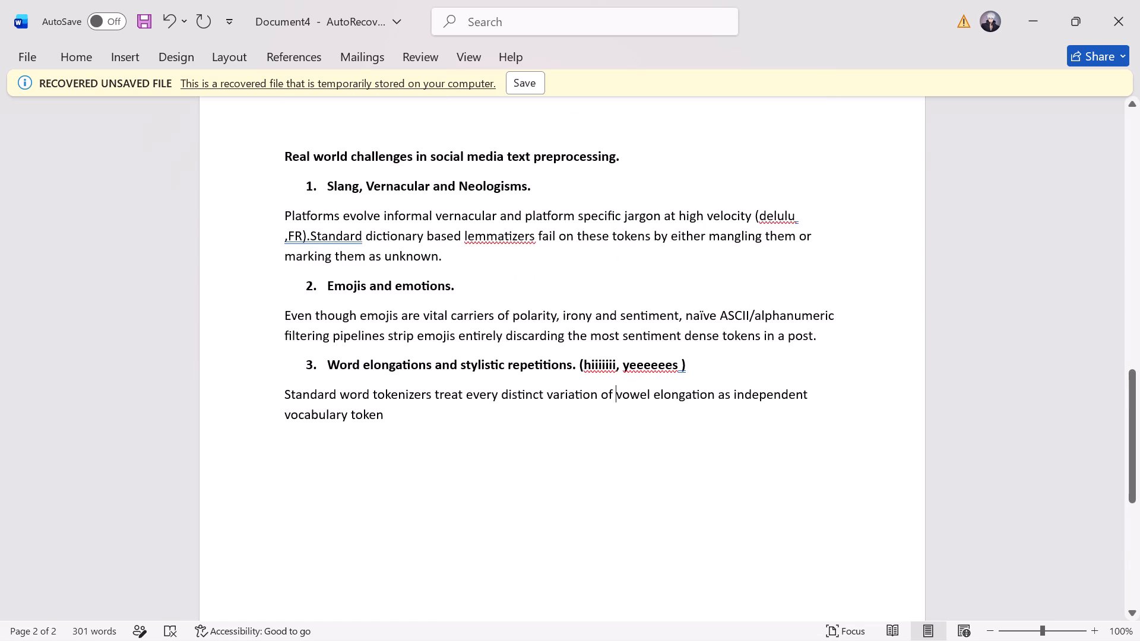
click(392, 418)
key(Return)
key(Return)
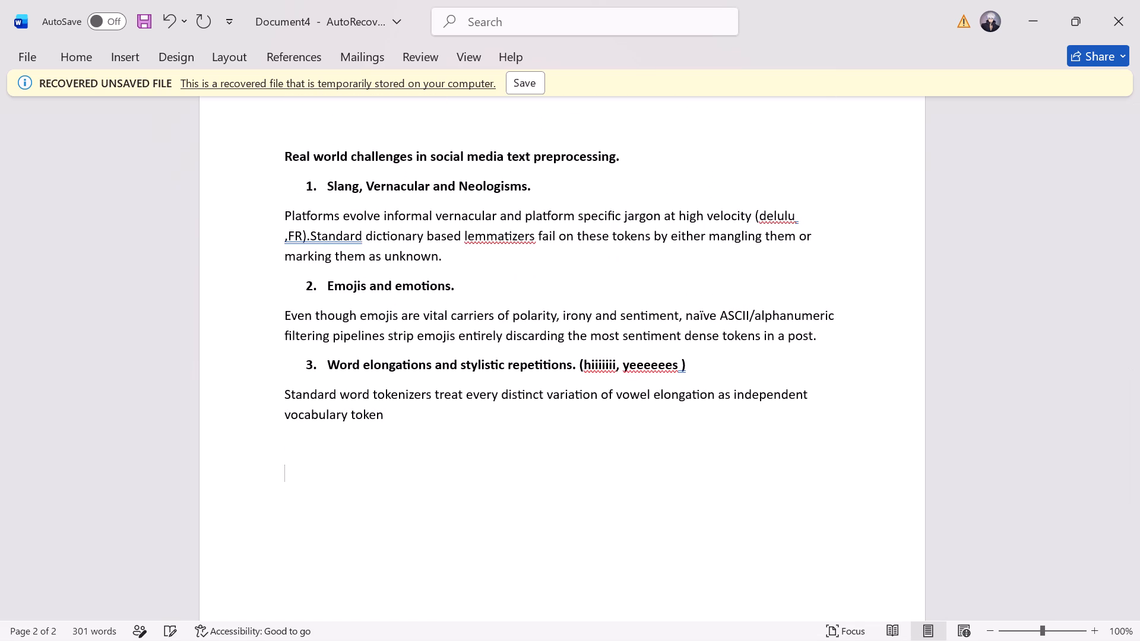
text(ey findin)
key(space)
key(BackSpace)
text(g s)
key(BackSpace)
key(BackSpace)
text(s and insigh)
key(space)
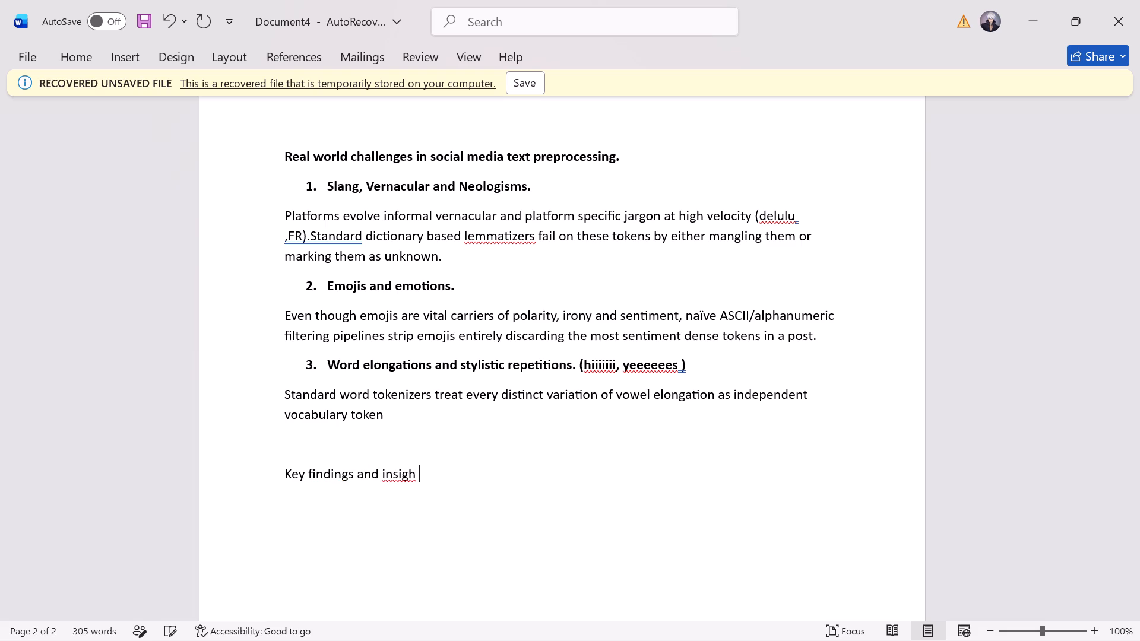
key(BackSpace)
text(ts from code)
key(BackSpace)
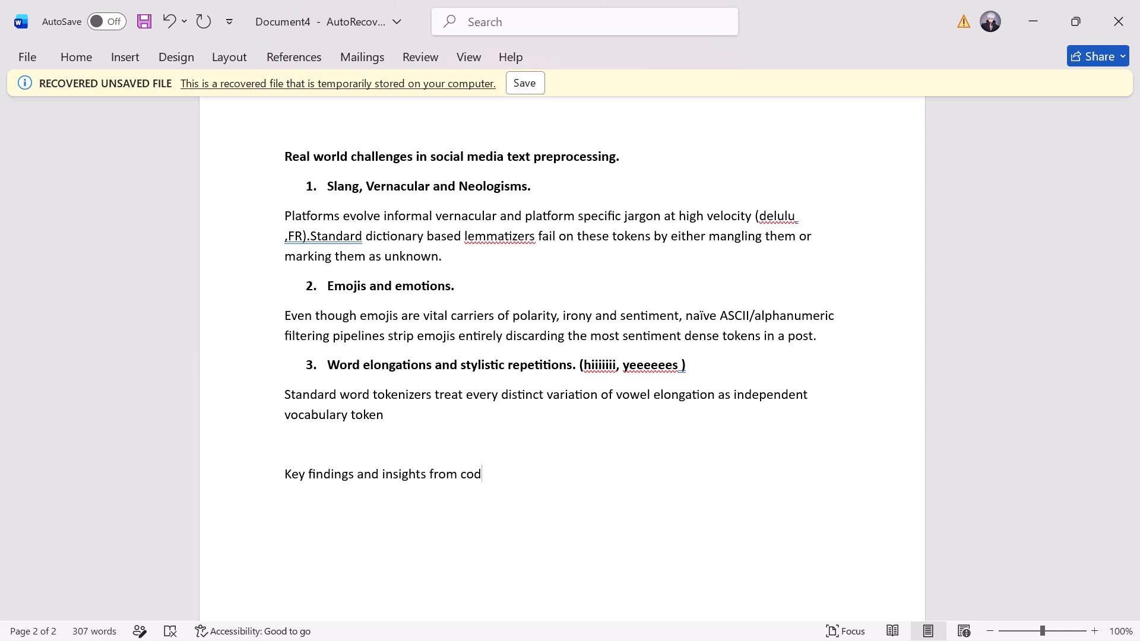
key(BackSpace)
key(BackSpace)
key(BackSpace)
text(soding)
key(space)
key(BackSpace)
key(BackSpace)
key(BackSpace)
key(BackSpace)
key(BackSpace)
key(BackSpace)
key(BackSpace)
text(coding)
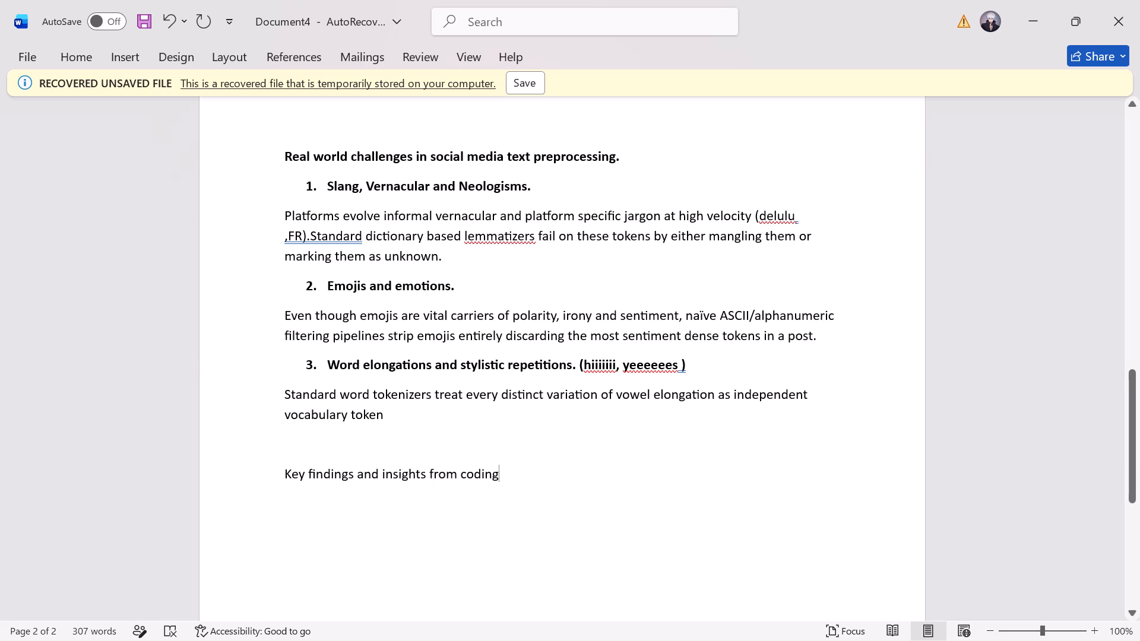
Make the "Key findings and insights from coding" line bold as a section heading.
drag(508, 478, 296, 480)
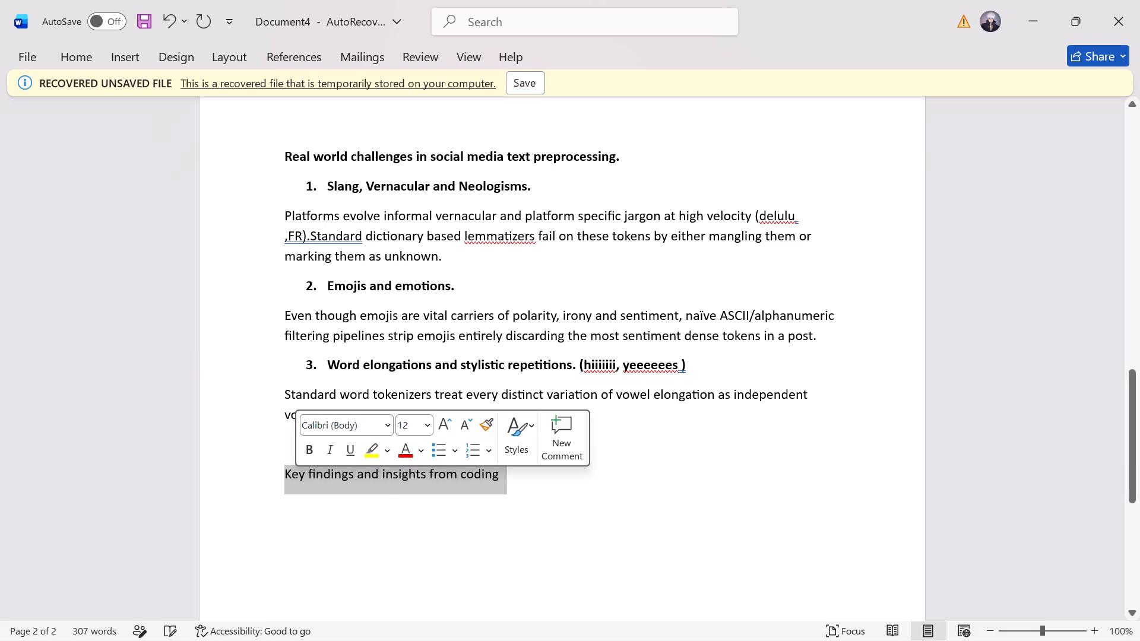
click(308, 450)
click(543, 579)
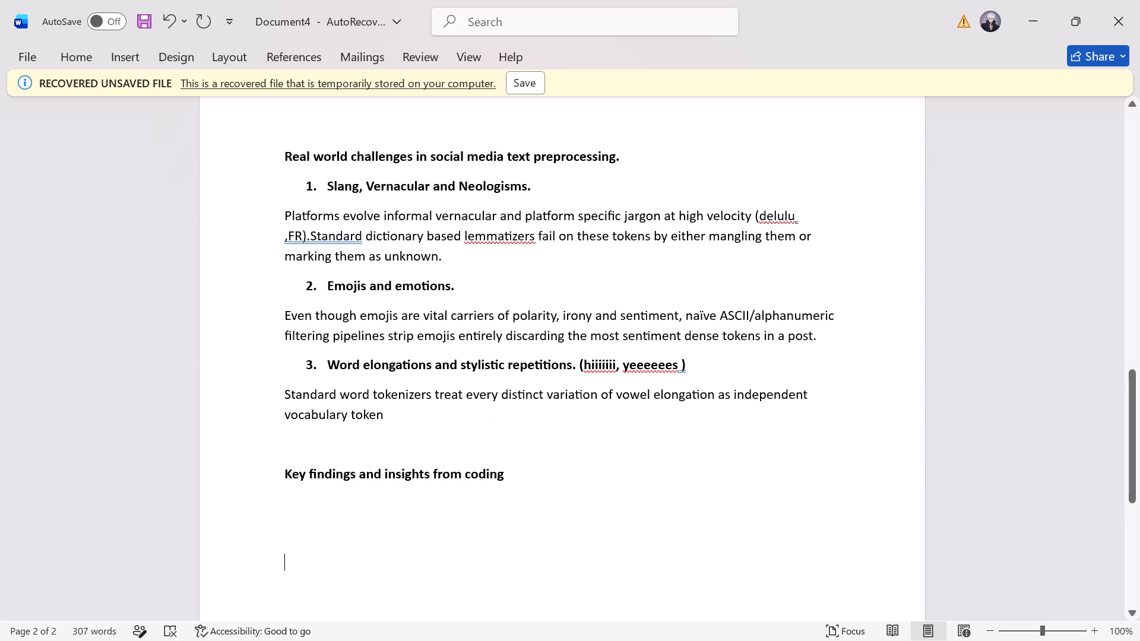
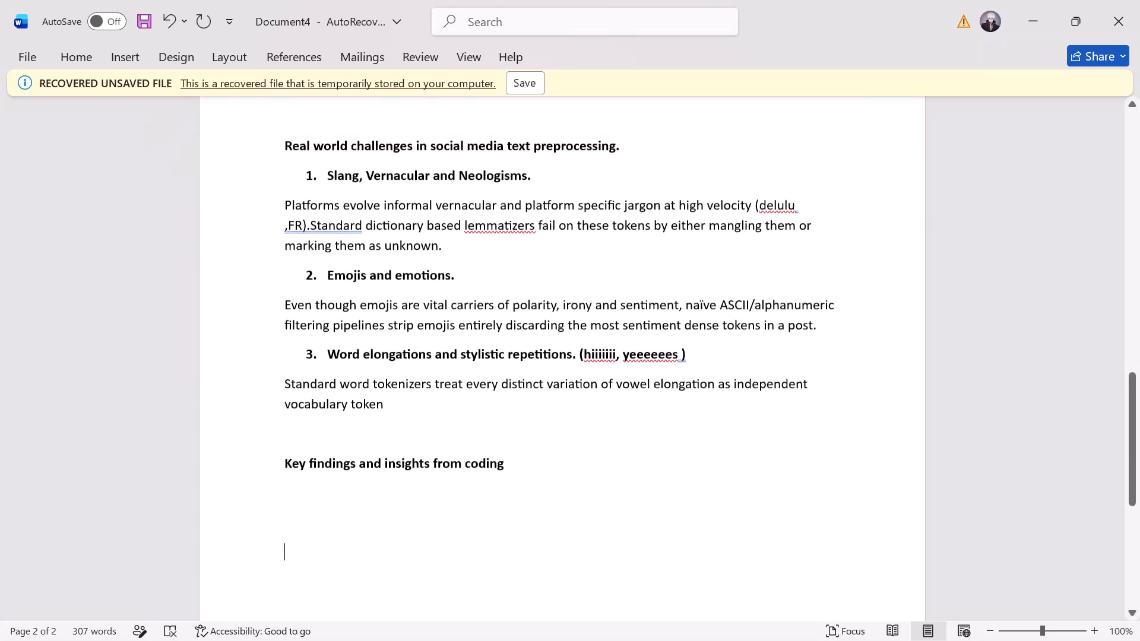
Pull the "Real world challenges in social media text preprocessing." heading up onto the first page by deleting the blank spacing before it.
scroll(594, 226, up, 8)
scroll(594, 226, down, 2)
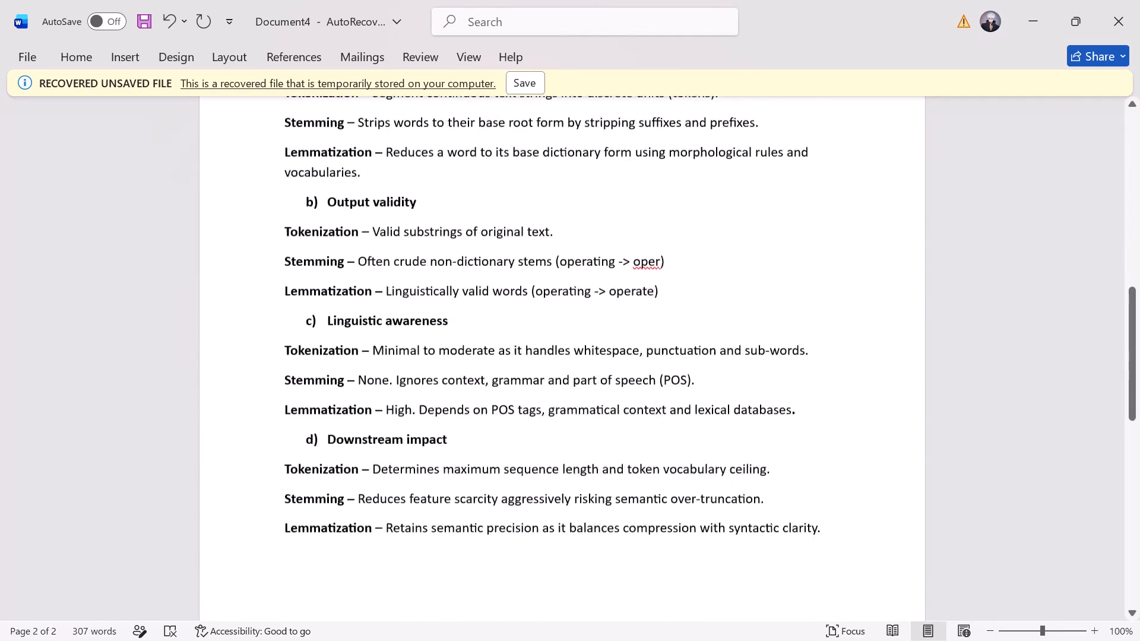
scroll(594, 226, down, 3)
scroll(594, 226, up, 2)
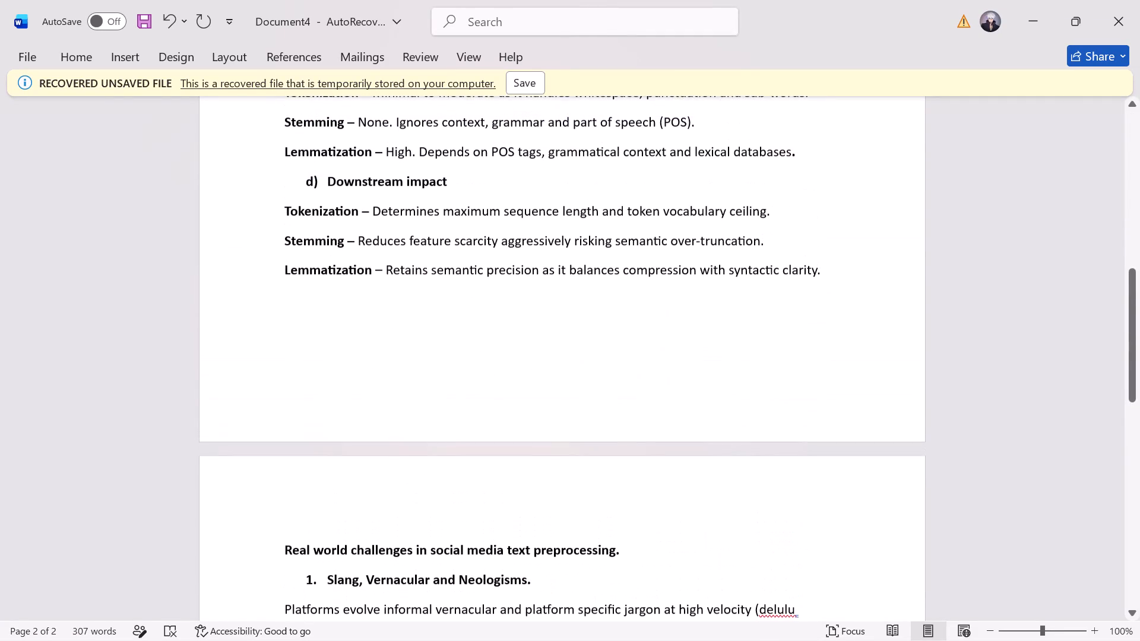
scroll(468, 316, down, 1)
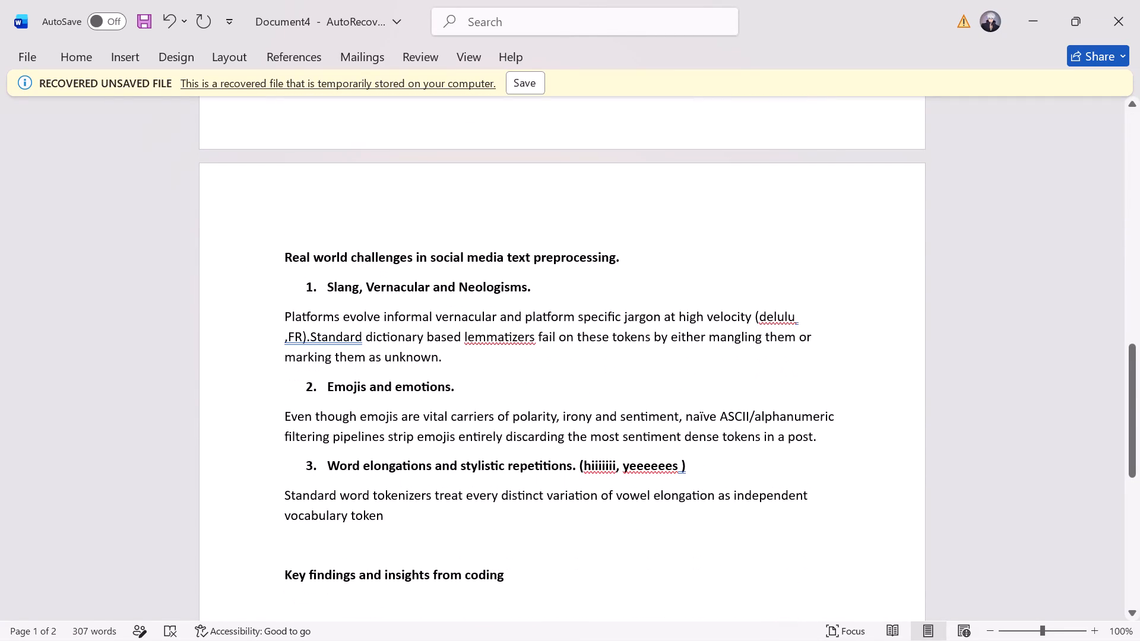
click(280, 256)
scroll(280, 256, up, 1)
key(BackSpace)
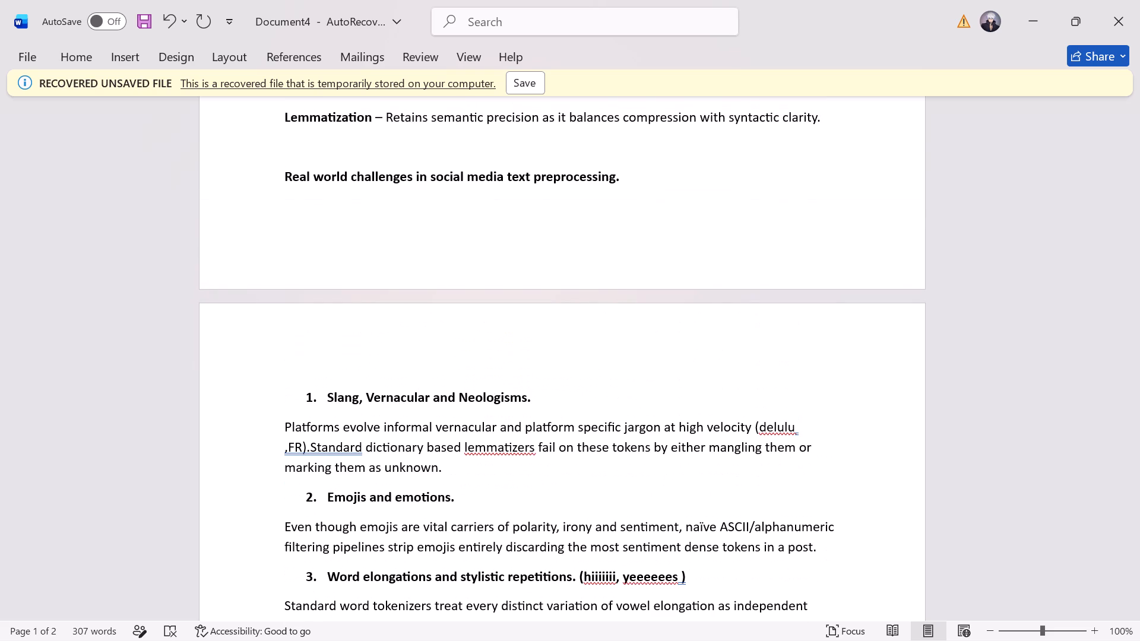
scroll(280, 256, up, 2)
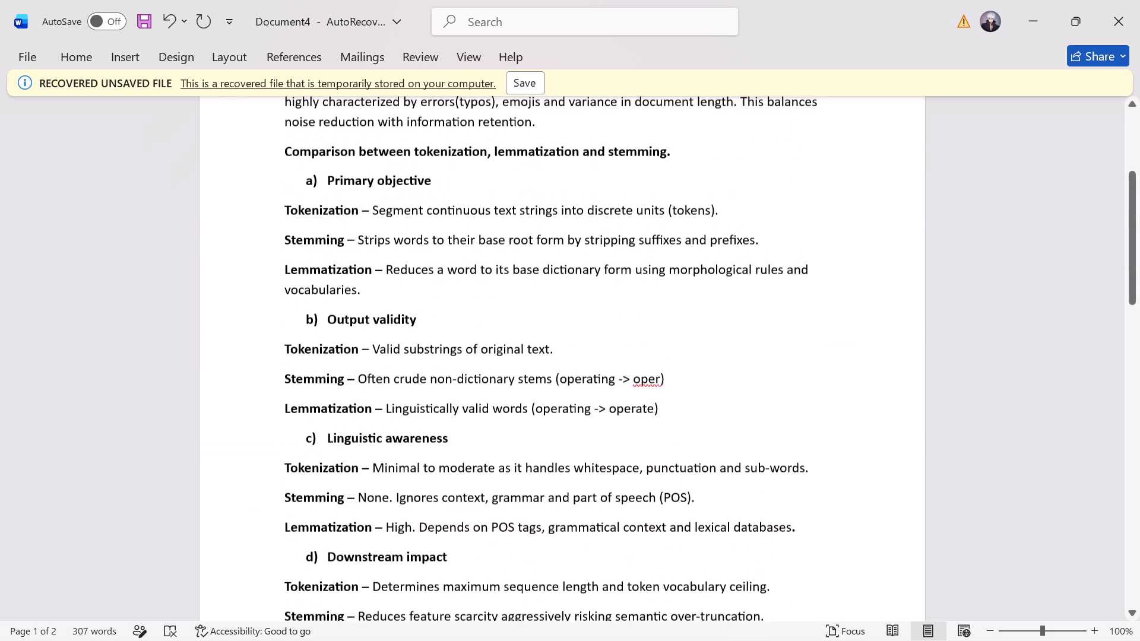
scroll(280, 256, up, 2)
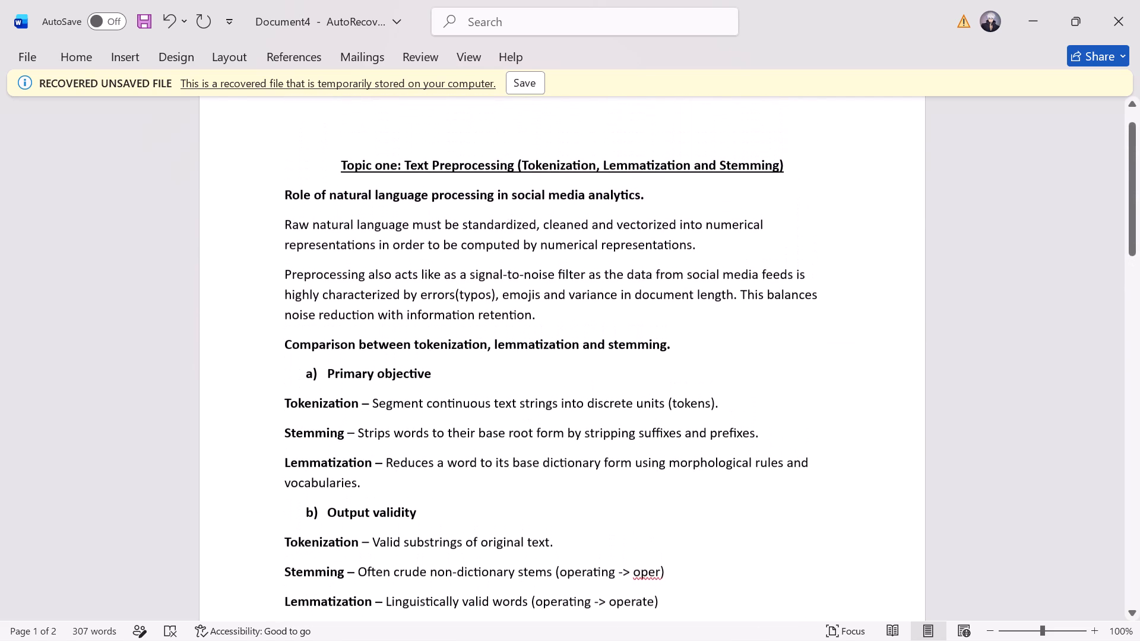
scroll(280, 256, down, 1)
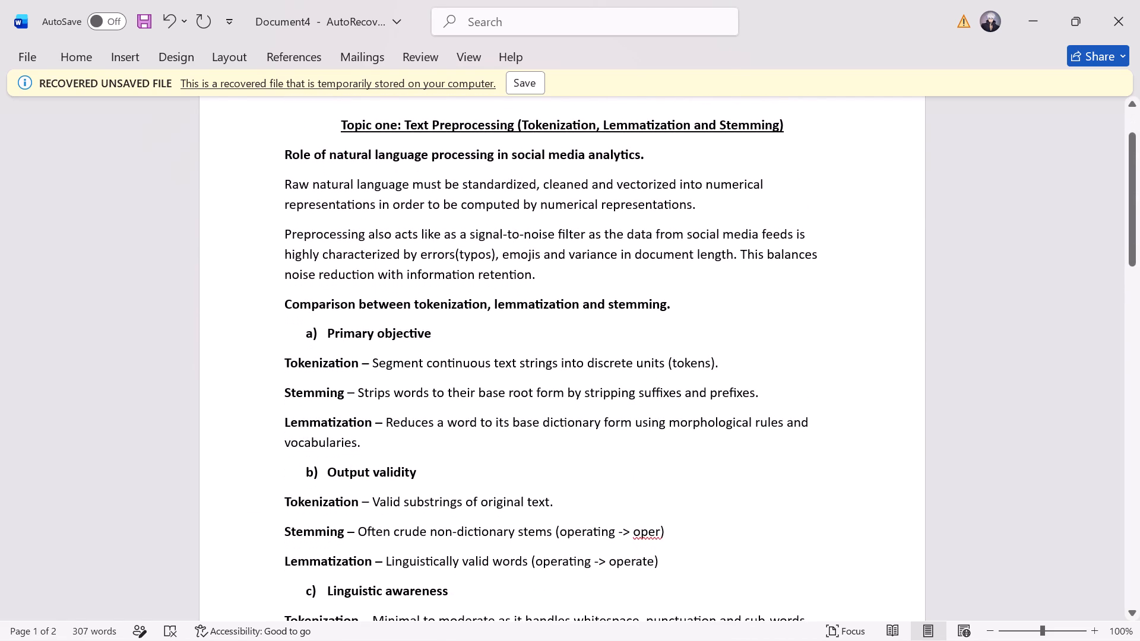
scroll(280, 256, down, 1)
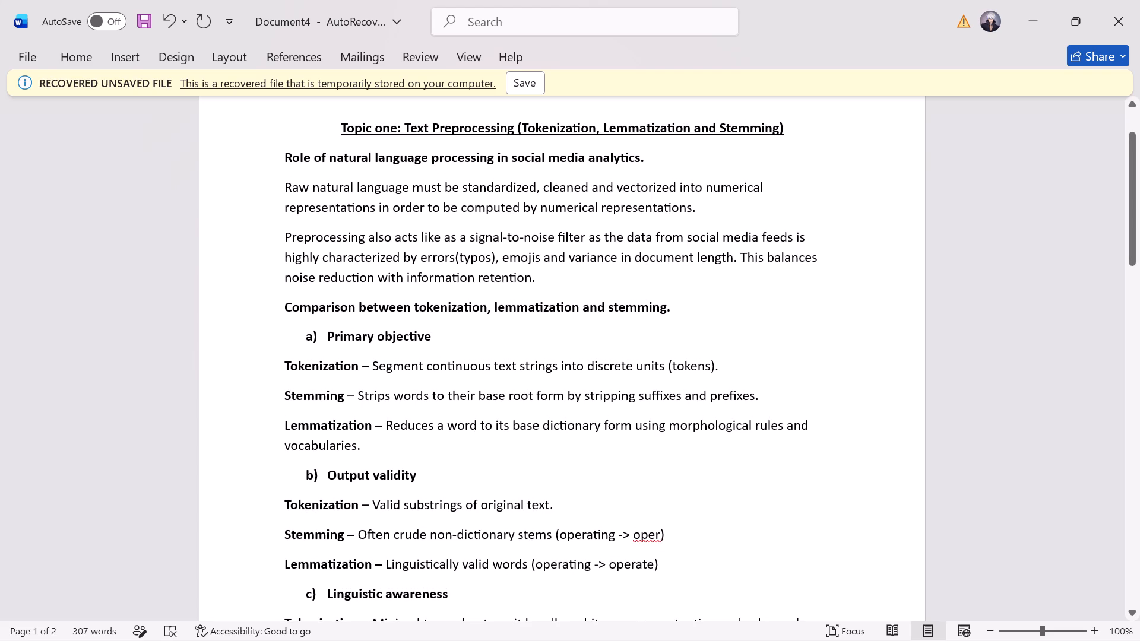
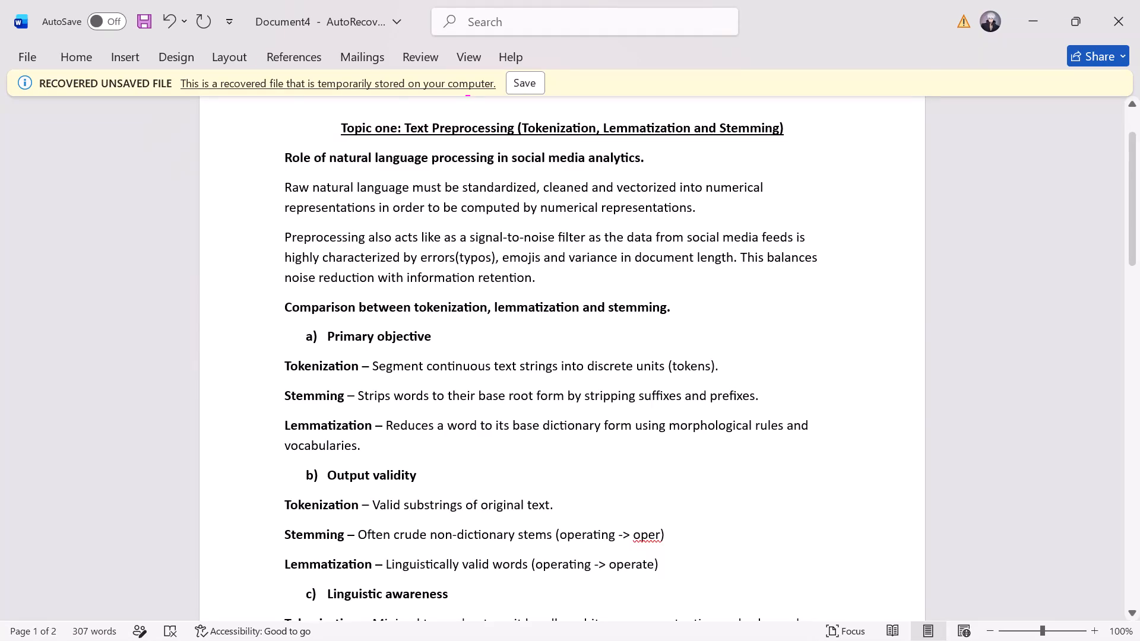
Add a new line reading "Tokenization" in bold directly below the "Key findings and insights from coding" heading.
scroll(464, 357, down, 9)
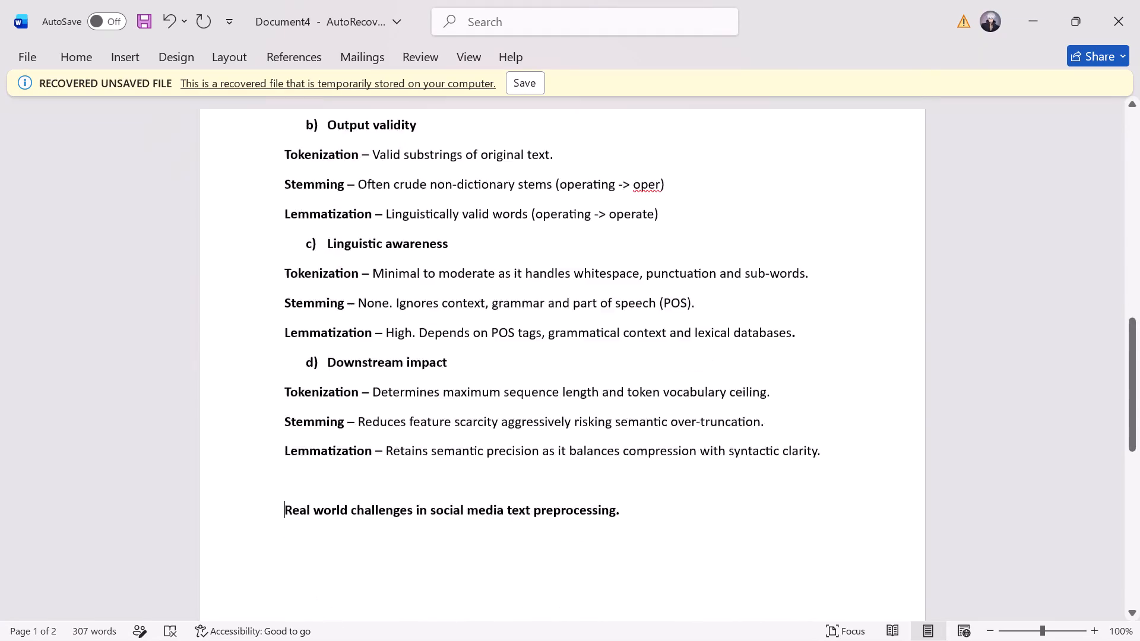
scroll(464, 357, down, 1)
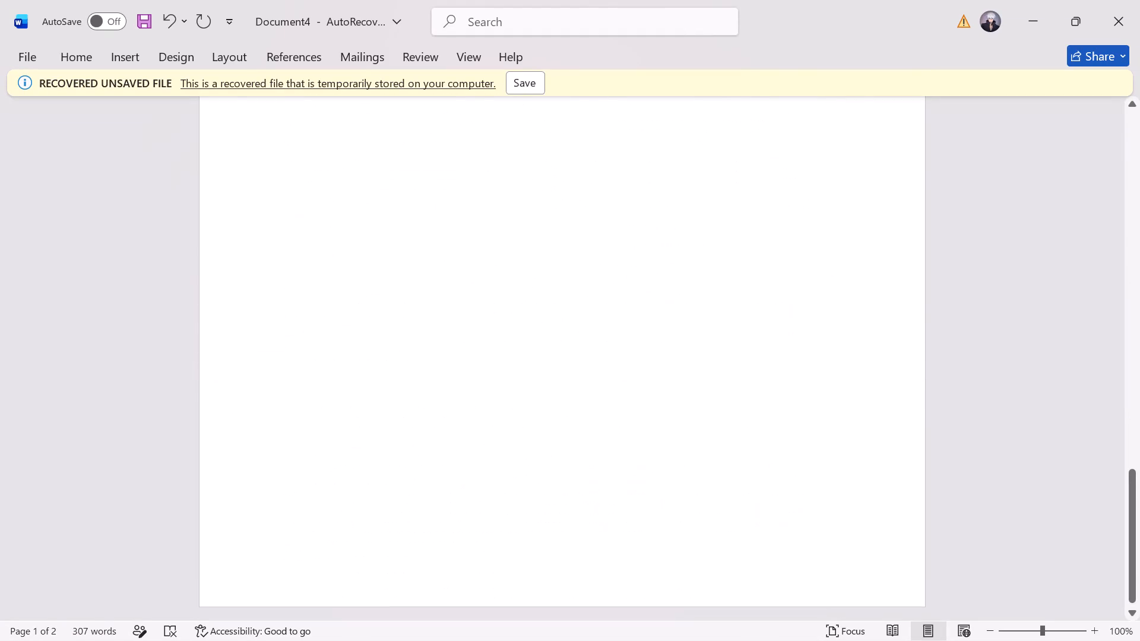
scroll(464, 357, up, 1)
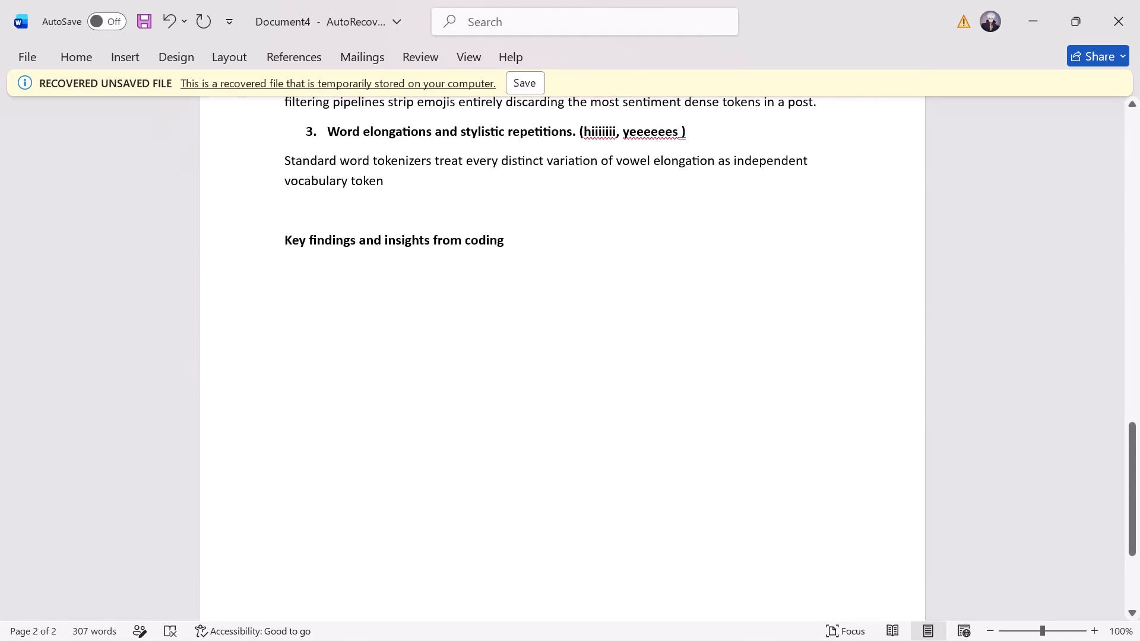
click(509, 244)
key(Return)
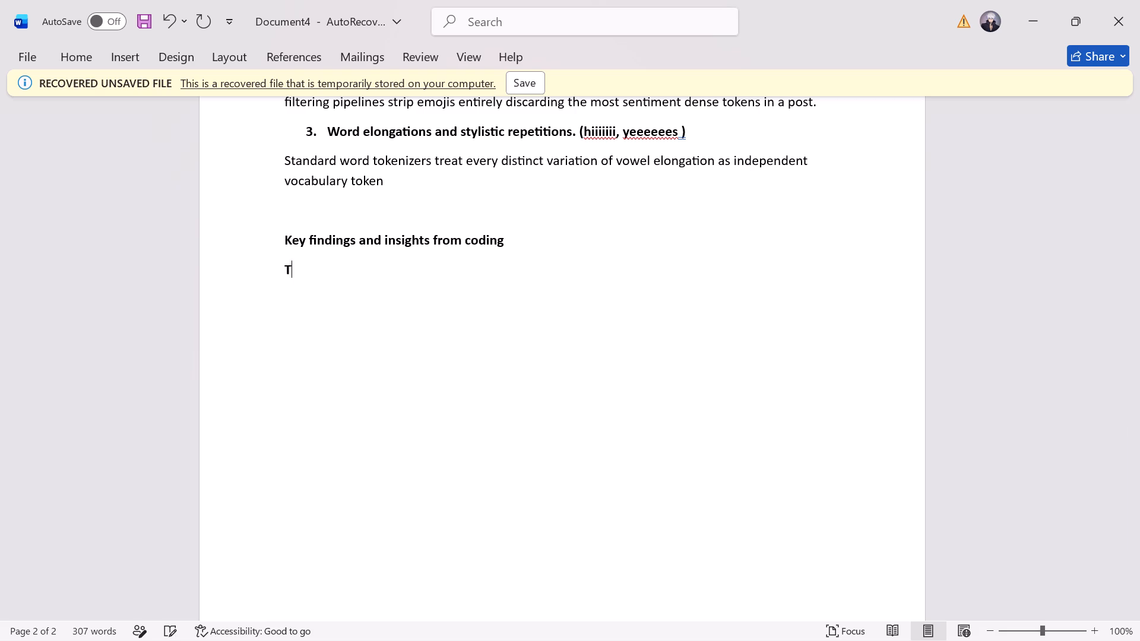
text(okenization)
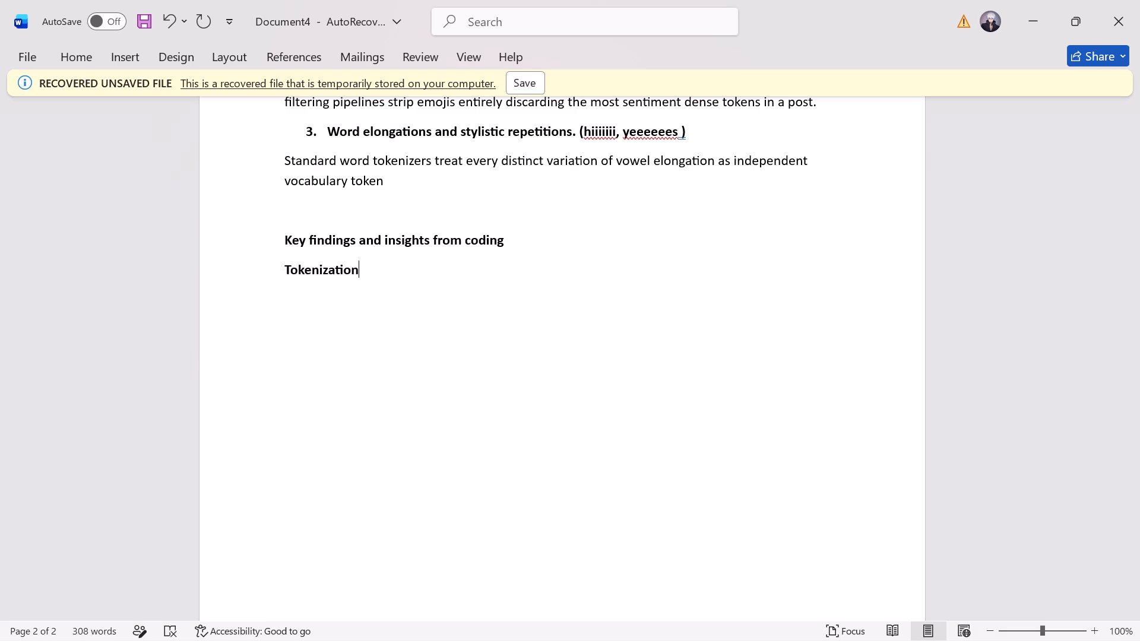
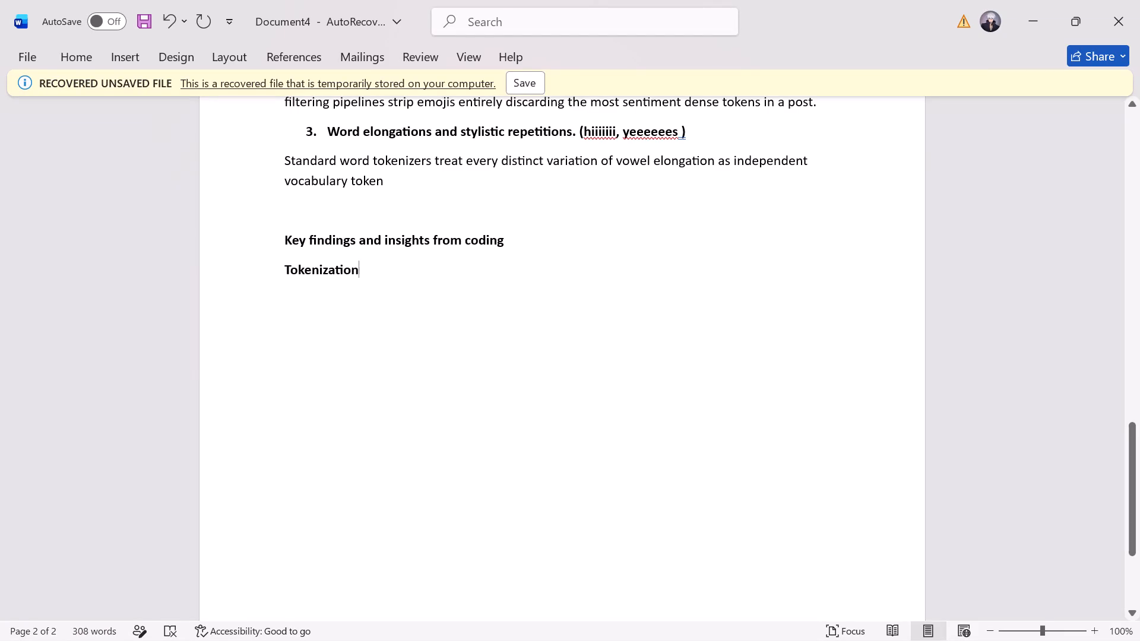
Extend the bold "Tokenization" line with "(TweetTokenizer) :" to name the tokenizer used.
key(space)
key(shift+parenleft)
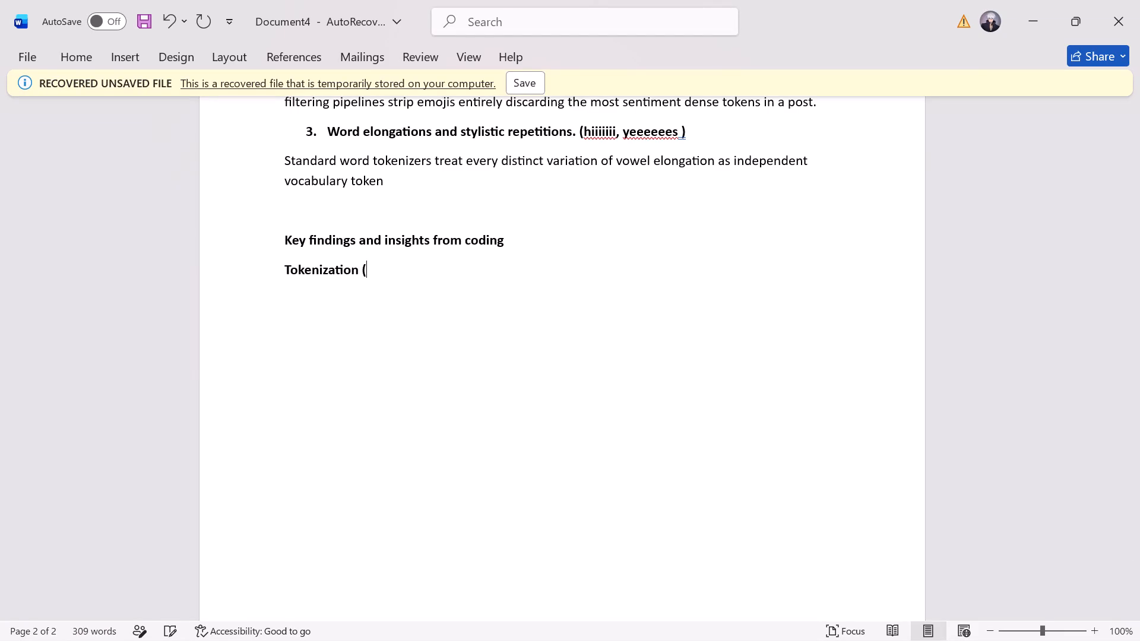
text(TWEET)
key(BackSpace)
key(BackSpace)
key(BackSpace)
key(BackSpace)
text(weet)
text(okenizer)
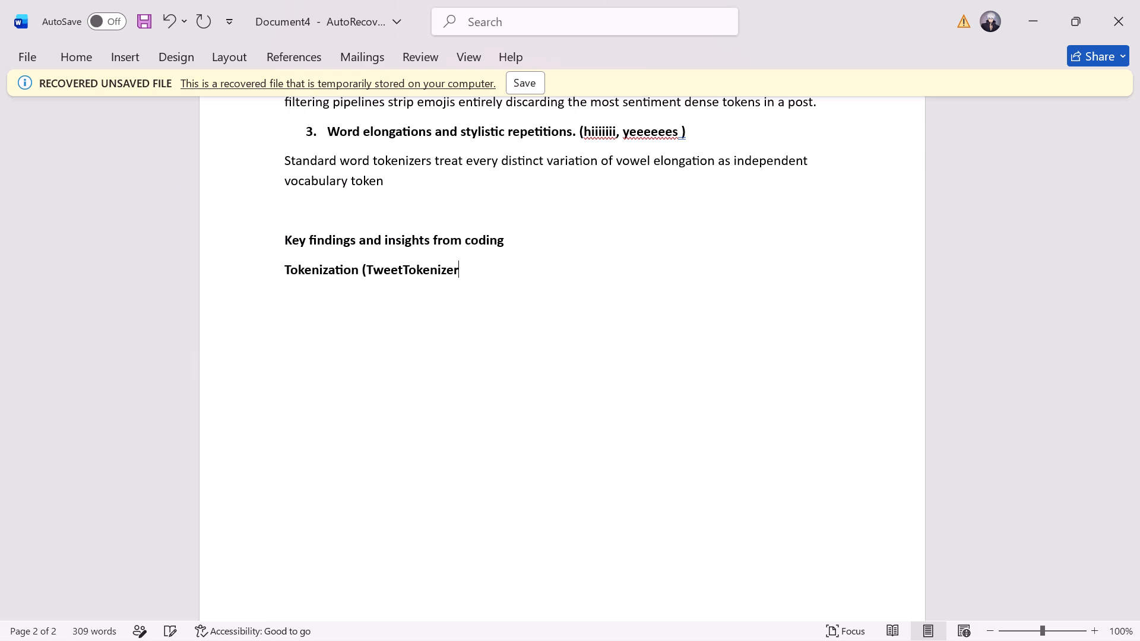
key(shift+parenright)
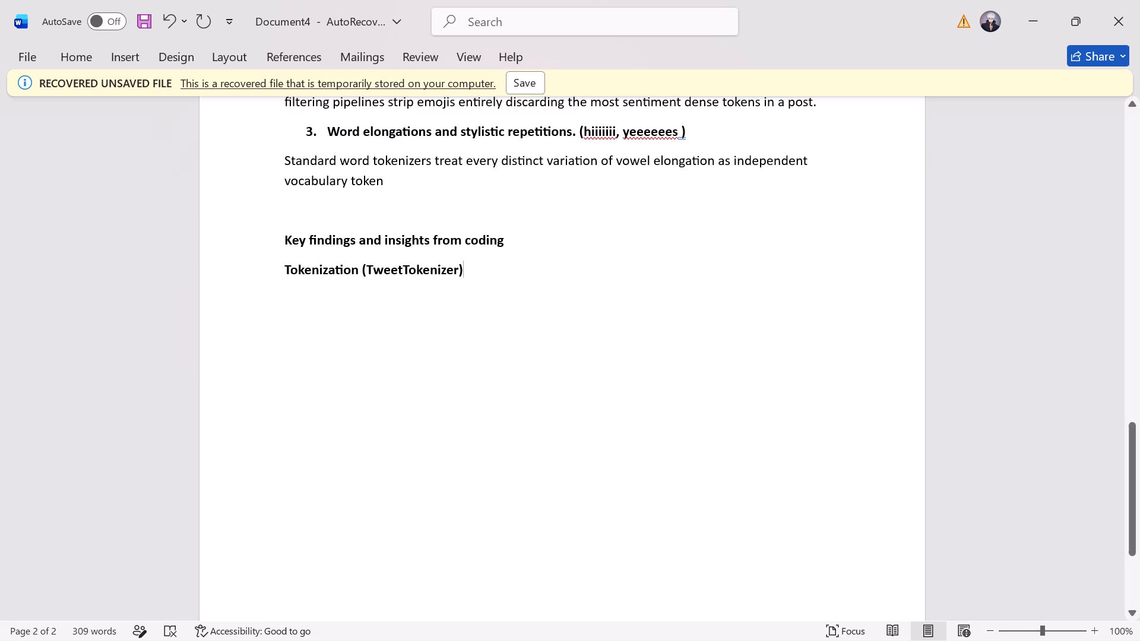
key(space)
text(:)
key(space)
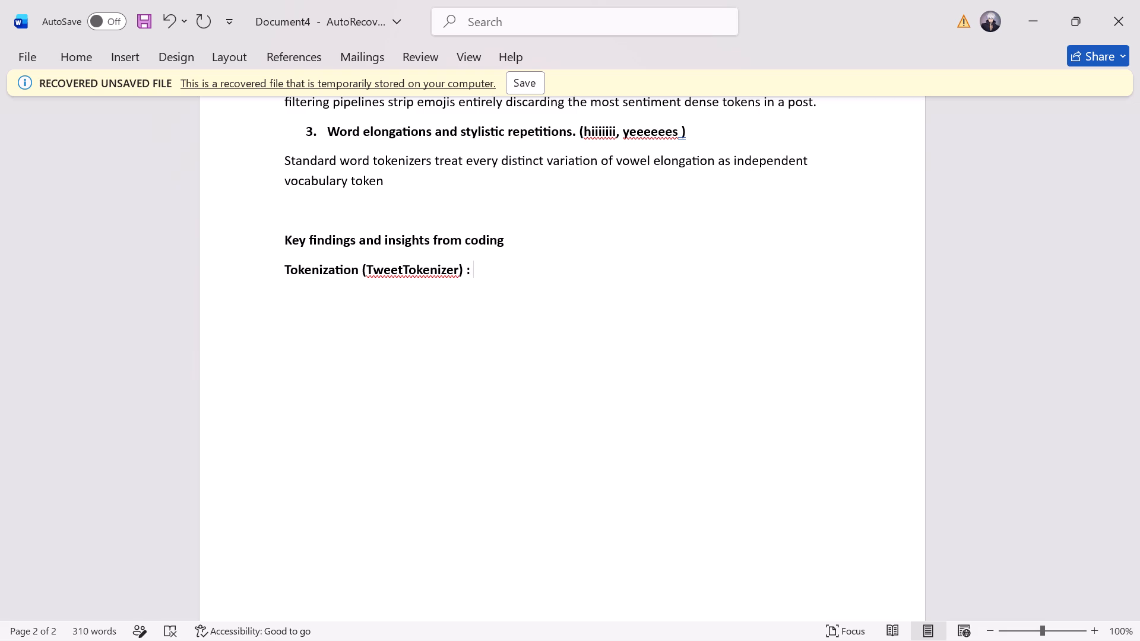
Continue the Tokenization line after the colon with "Successfully removes noise by stripping handles".
text(uccess)
text(full)
text(y)
key(space)
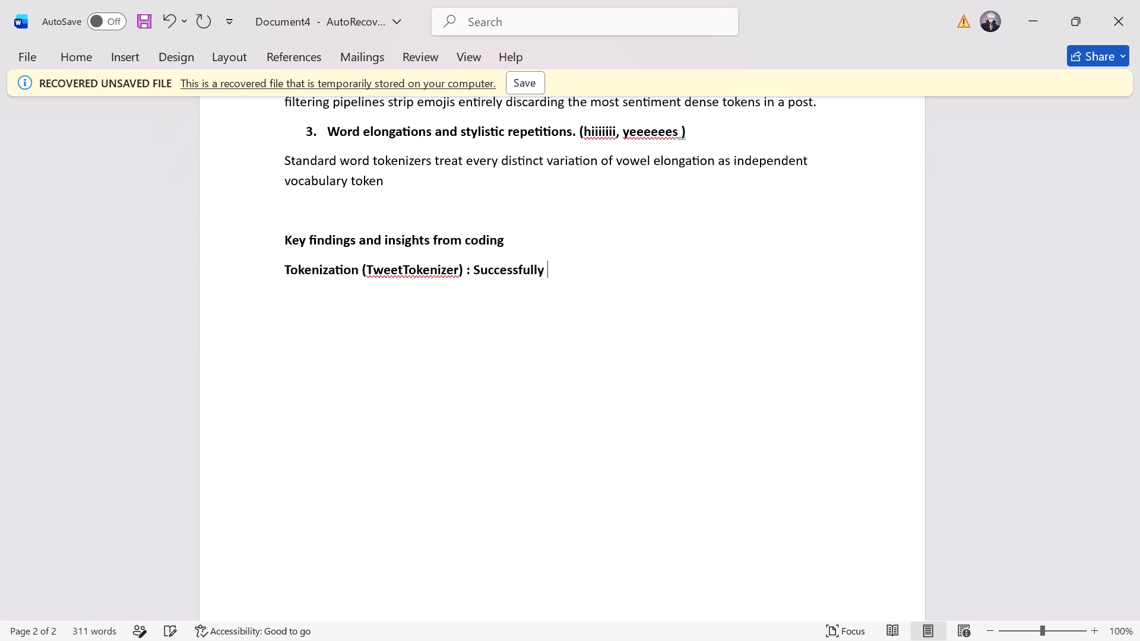
text(removes noise)
key(space)
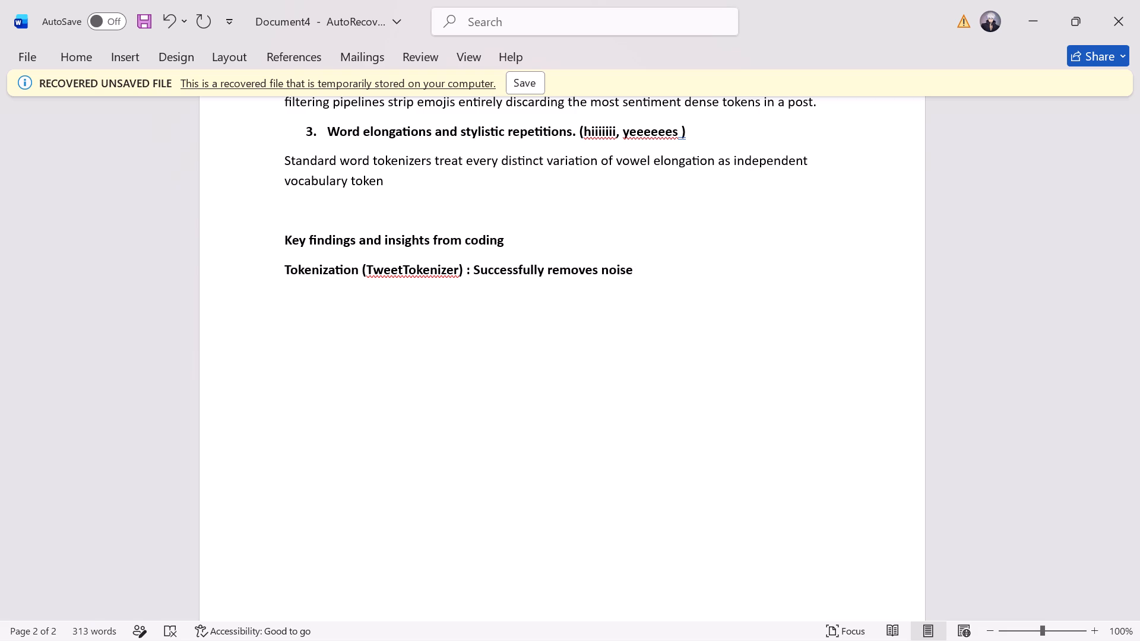
text(by str)
key(BackSpace)
text(ripping)
key(space)
text(handles)
key(space)
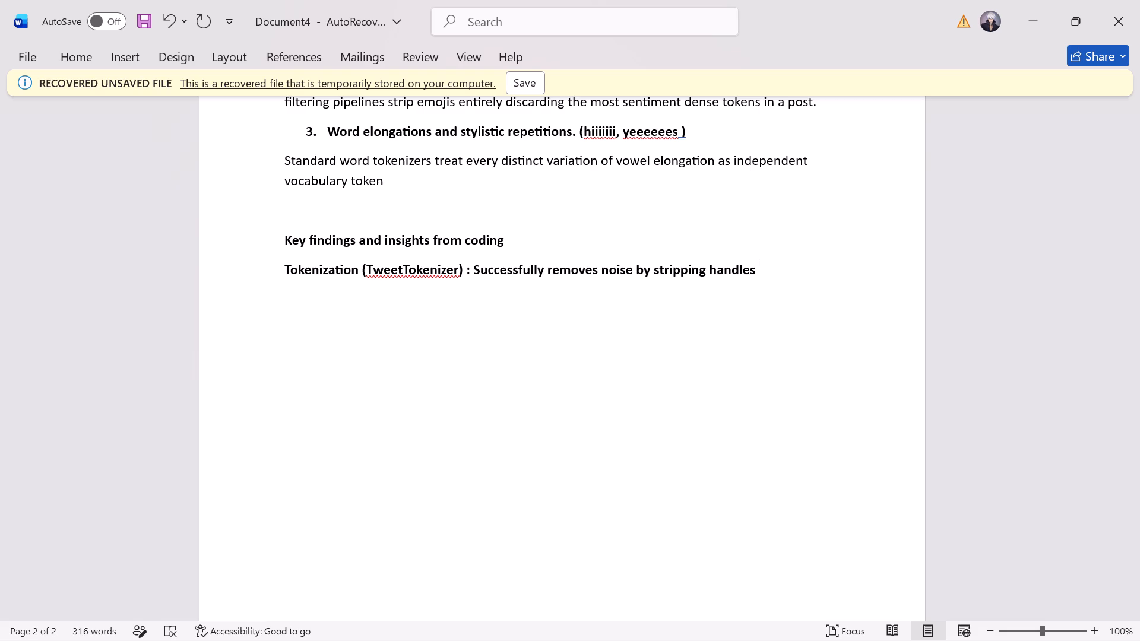
Add "(@)" directly after the word "handles" in the Tokenization line, without a space before it.
key(BackSpace)
key(space)
key(BackSpace)
key(space)
key(BackSpace)
key(space)
key(BackSpace)
text((@)
text())
key(space)
key(BackSpace)
Continue the Tokenization sentence with ", stripping elongated vowels(" followed by the quoted example "sooooo".
key(space)
text(, stri)
text(pping elongated vowels)
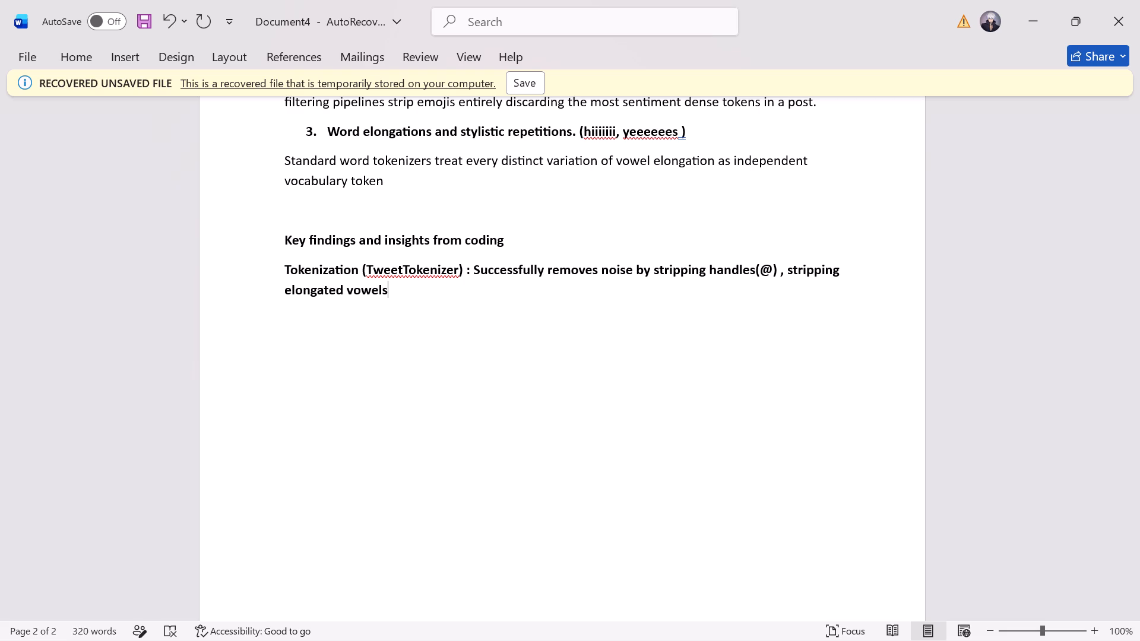
key(shift+parenleft)
text(soooooo)
key(BackSpace)
key(BackSpace)
key(BackSpace)
key(BackSpace)
key(BackSpace)
key(BackSpace)
key(BackSpace)
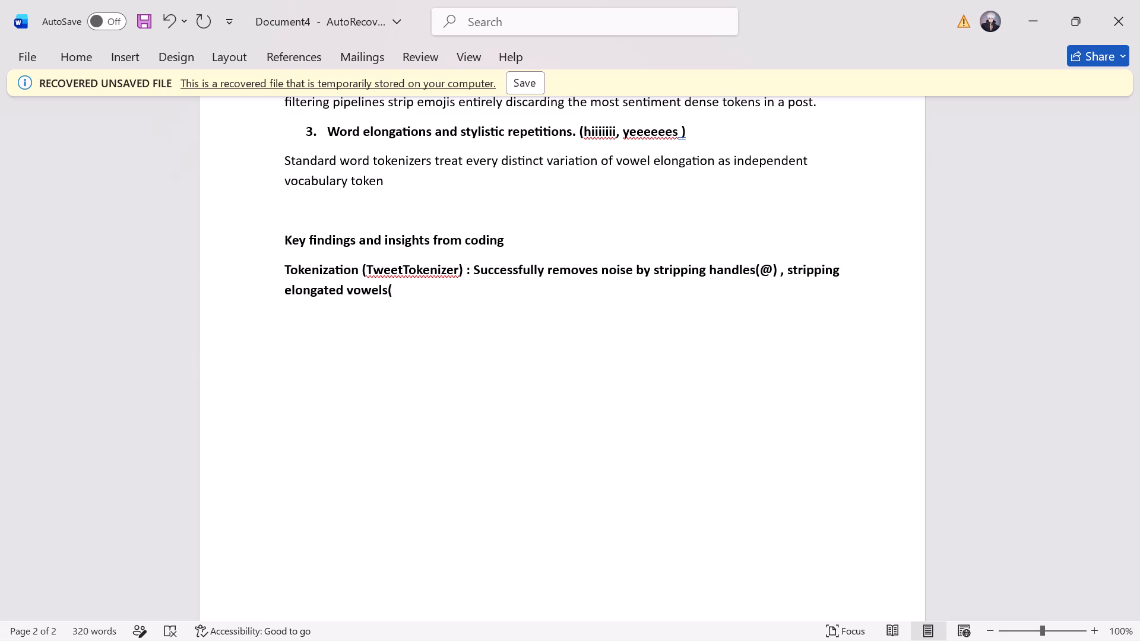
key(shift+quotedbl)
text(sooooo)
text(")
key(space)
Complete the elongated vowel example with an arrow "->" to the quoted "soo" and close the parenthesis.
key(minus)
text(>)
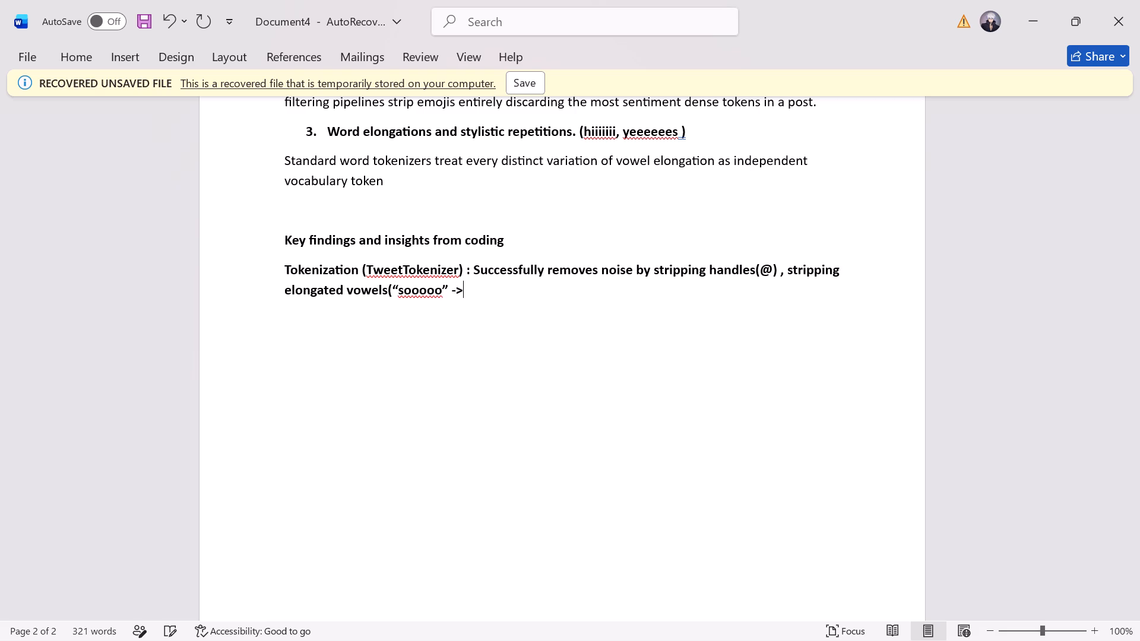
key(space)
key(shift+quotedbl)
key(s)
text(00)
key(BackSpace)
key(BackSpace)
key(BackSpace)
text(soo)
key(shift+quotedbl)
text())
key(space)
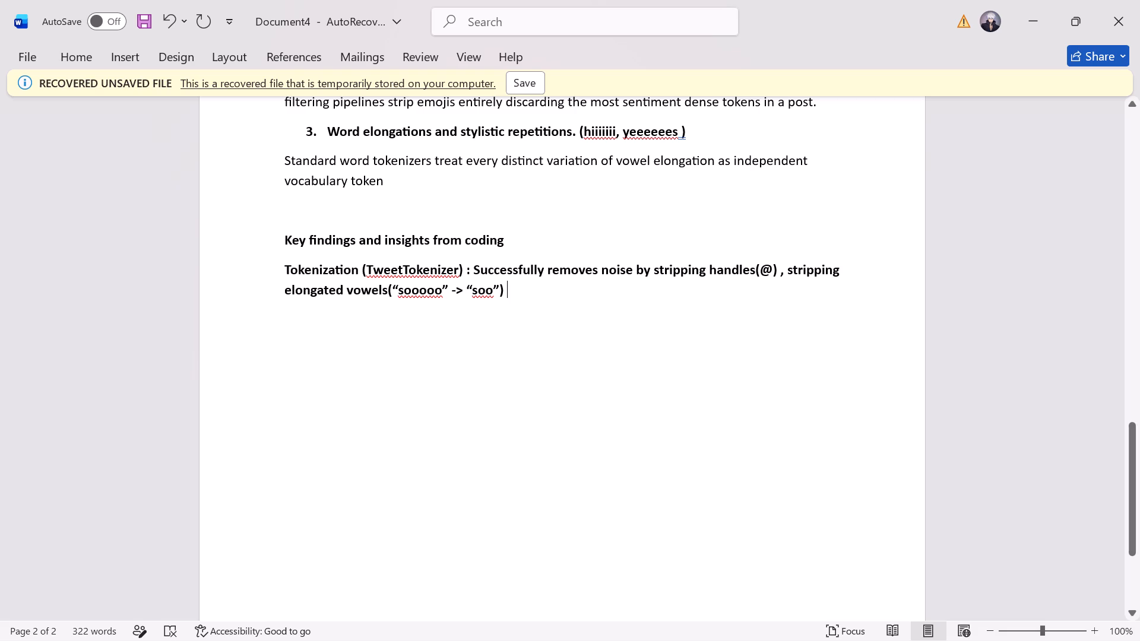
Enclose the @ sign after "handles" in double quotes, with a space following the opening parenthesis.
click(758, 268)
key(space)
key(shift+quotedbl)
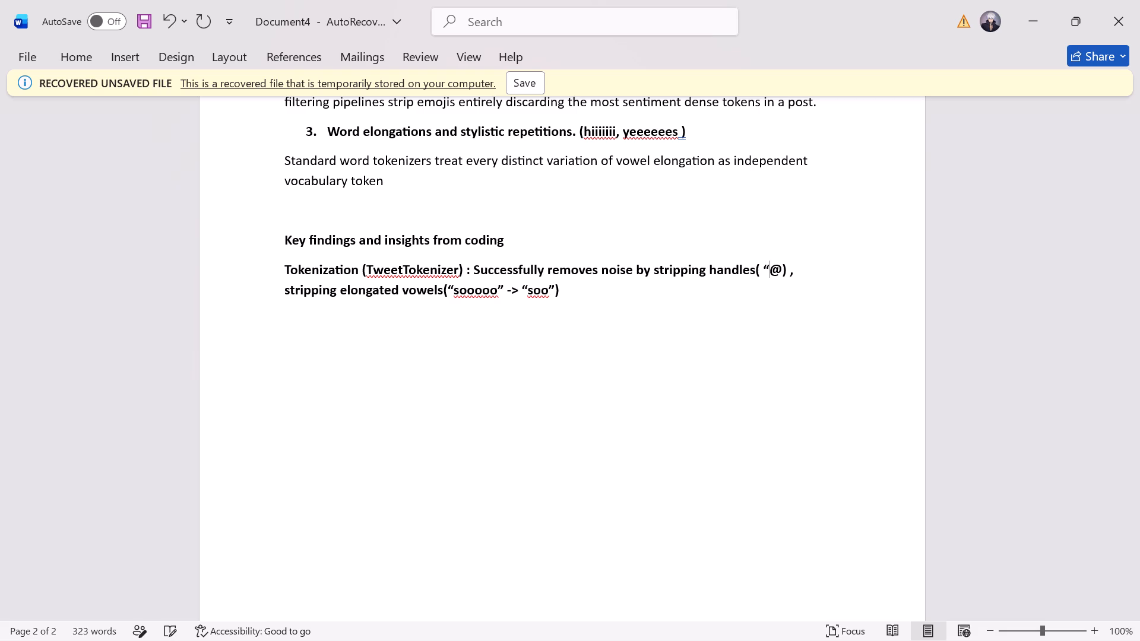
click(778, 268)
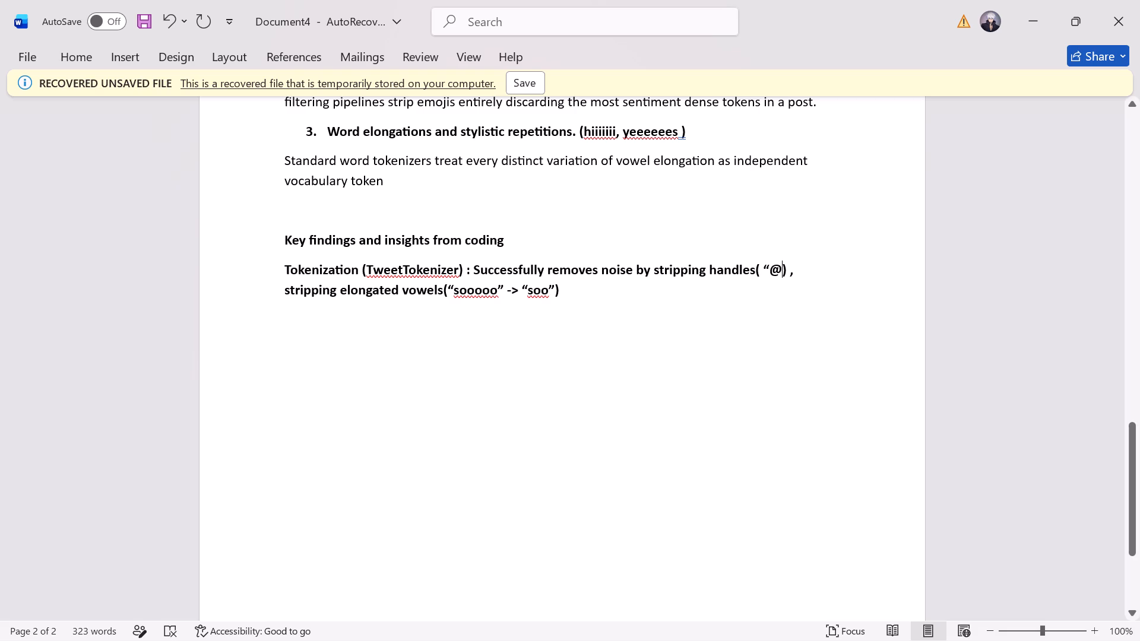
key(shift+quotedbl)
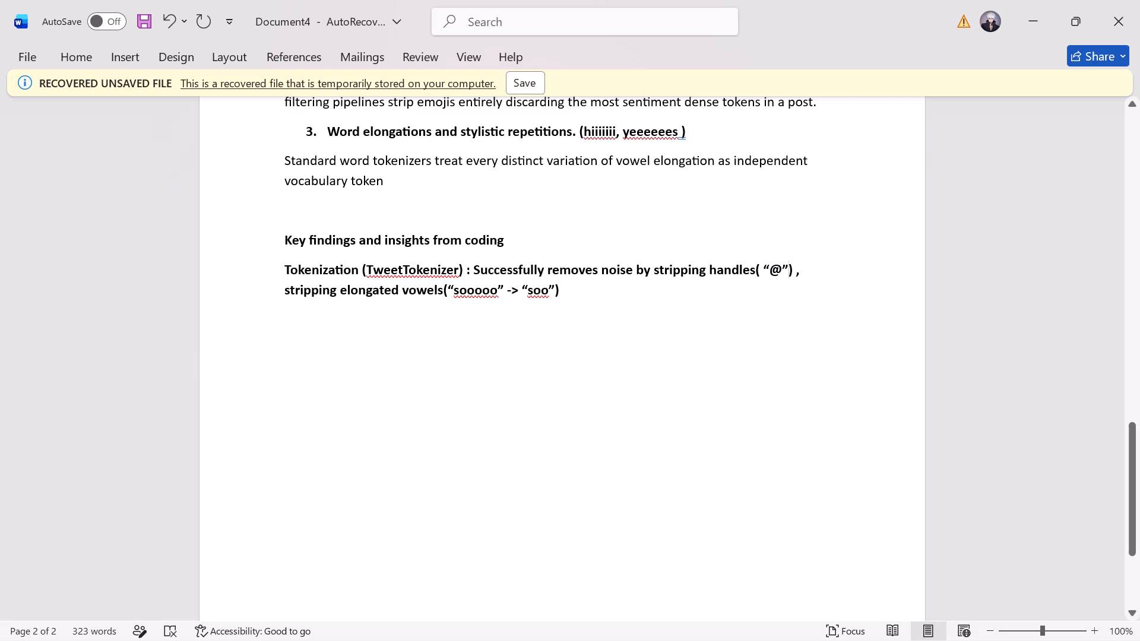
Append "and keeping emojis and emoricons" to the end of the Tokenization sentence.
click(572, 294)
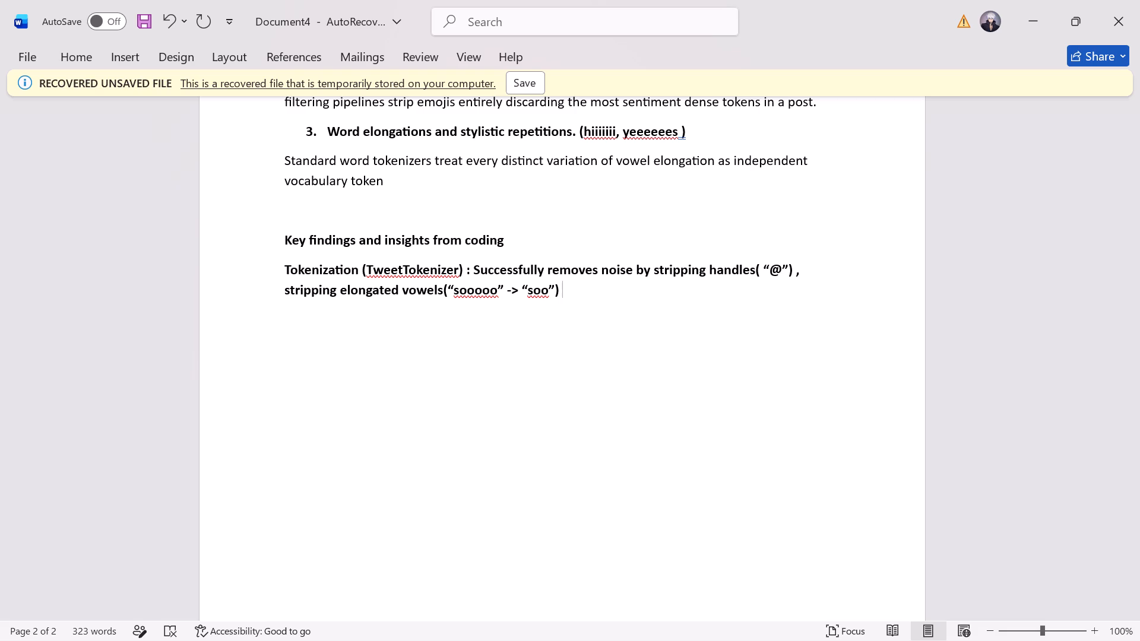
key(space)
text(and keeping)
key(space)
text(emojis a)
text(nd emoricons)
key(space)
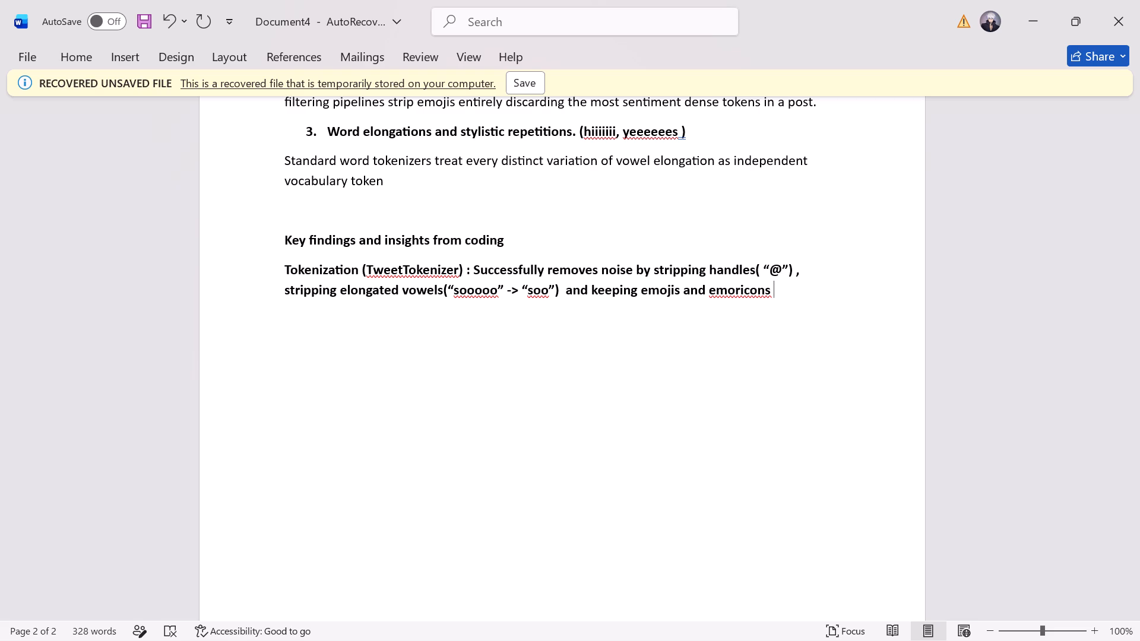
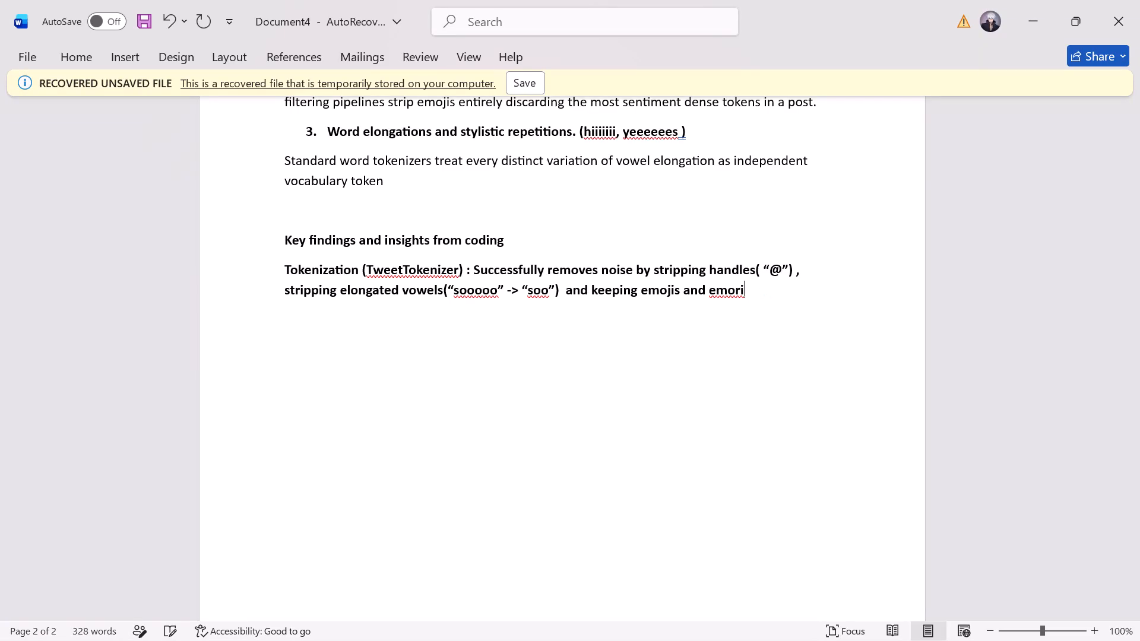
Correct the misspelled last word of the Tokenization sentence to "emoticons".
key(BackSpace)
key(BackSpace)
text(ticons)
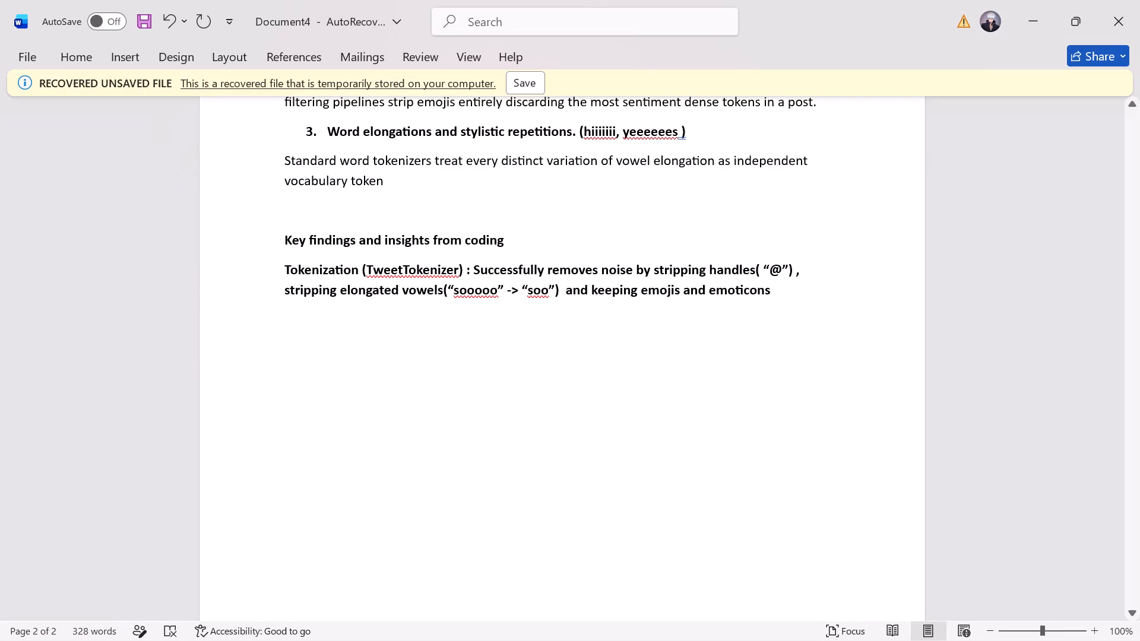
Finish the Tokenization sentence with "hence retaining base emotion." and start a new paragraph below it.
key(space)
text(hence retaining)
key(space)
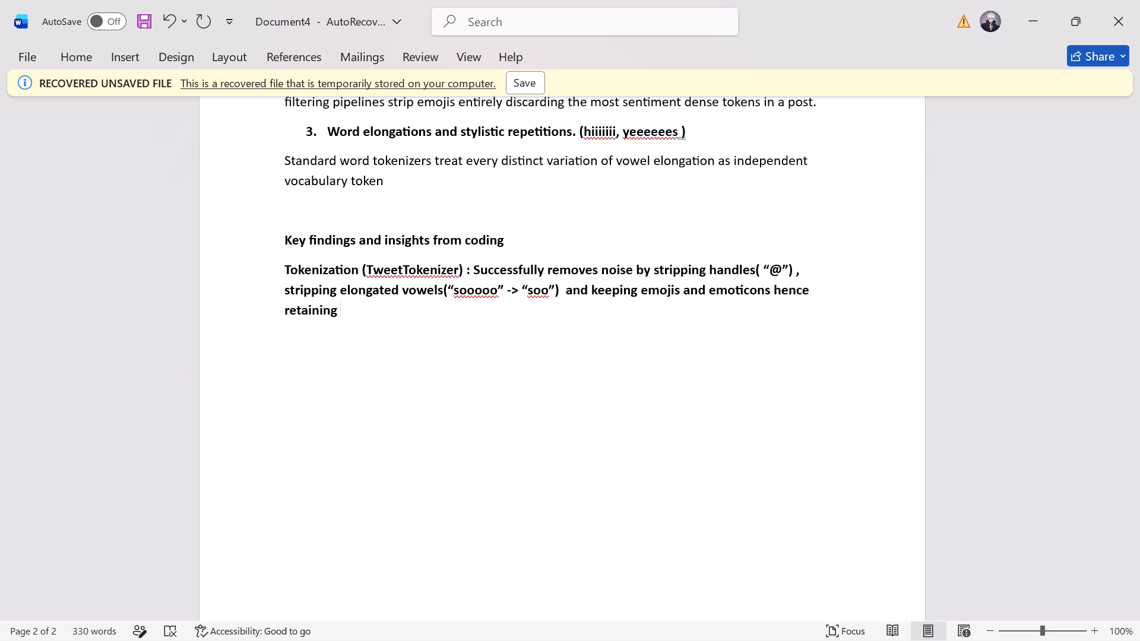
click(368, 269)
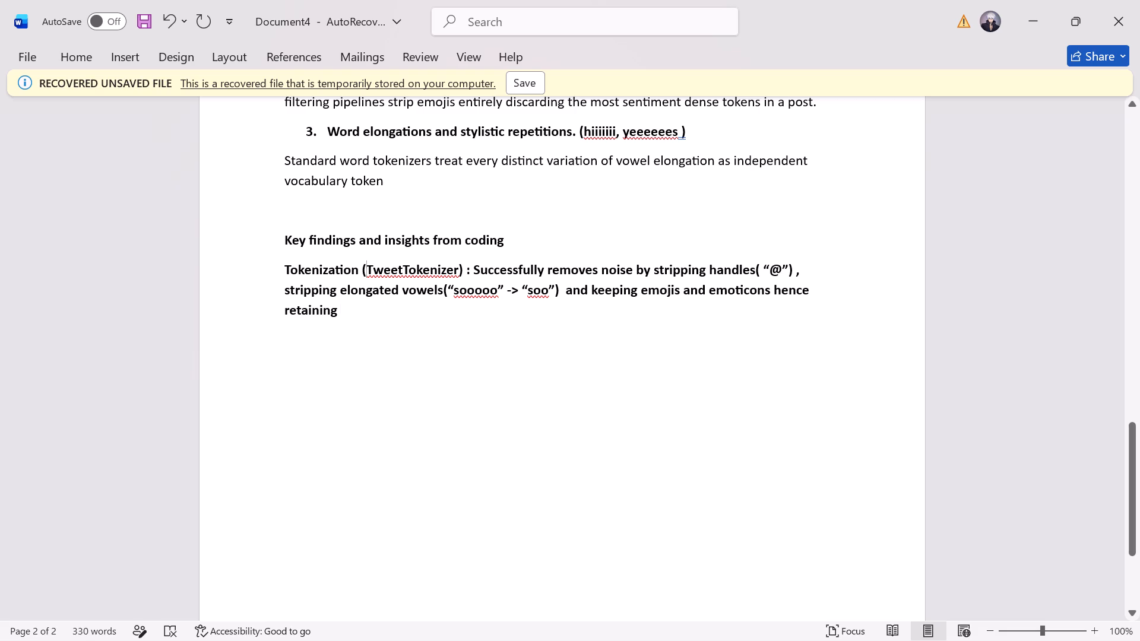
click(350, 313)
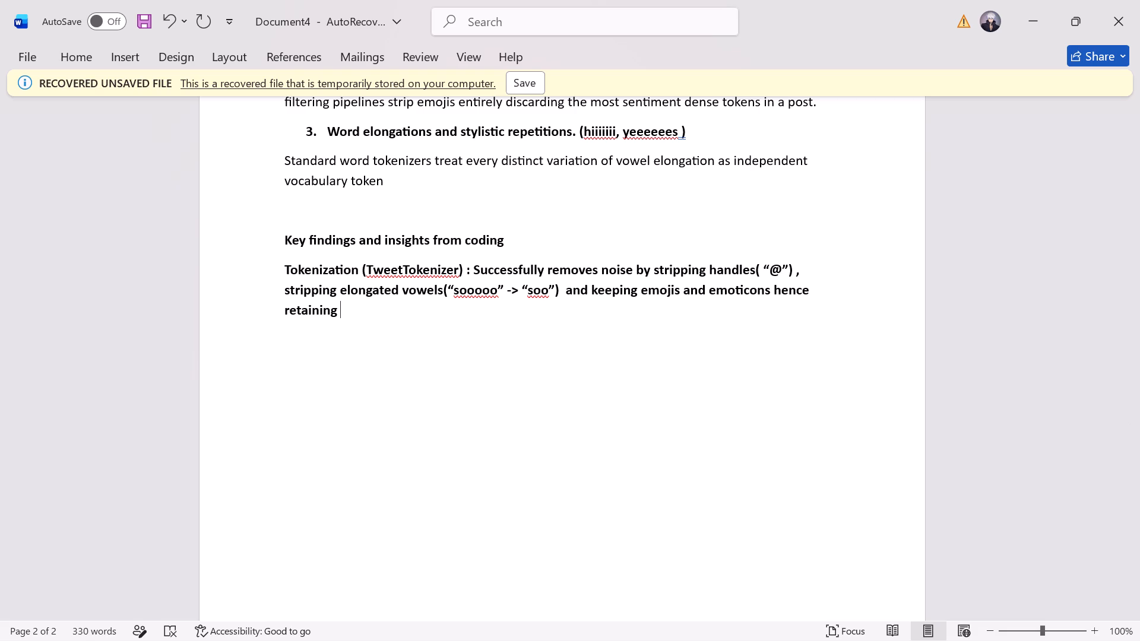
text(base)
key(space)
text(emotion)
key(period)
key(Return)
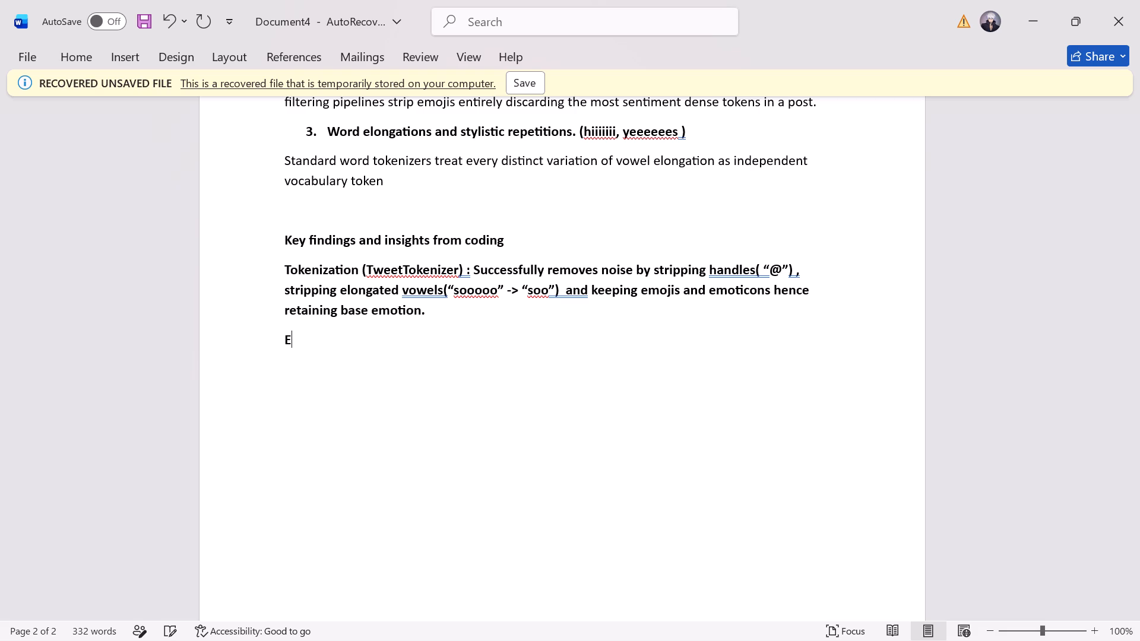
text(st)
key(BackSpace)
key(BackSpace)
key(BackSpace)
Enter the label "Stemming :" in the new paragraph below the Tokenization finding.
key(s)
key(space)
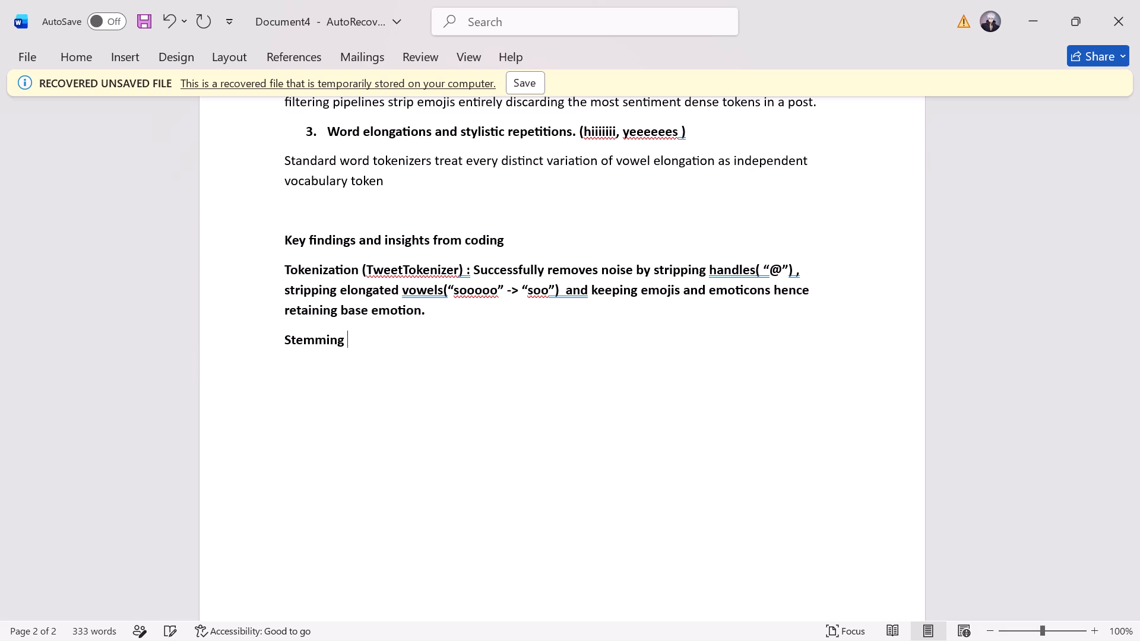
key(semicolon)
key(BackSpace)
key(shift+colon)
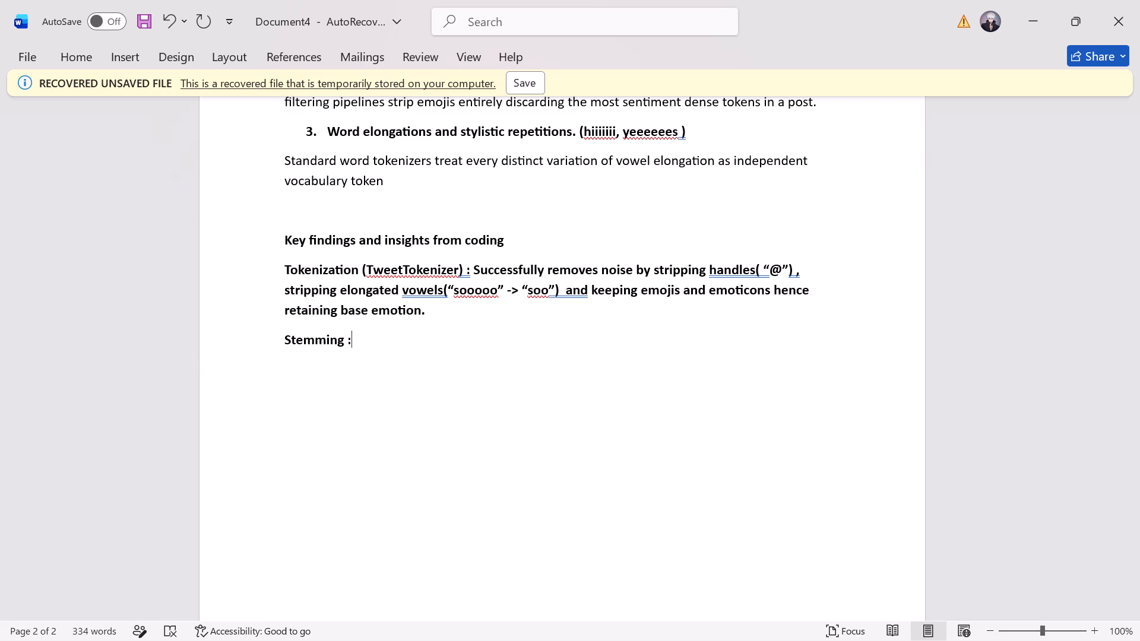
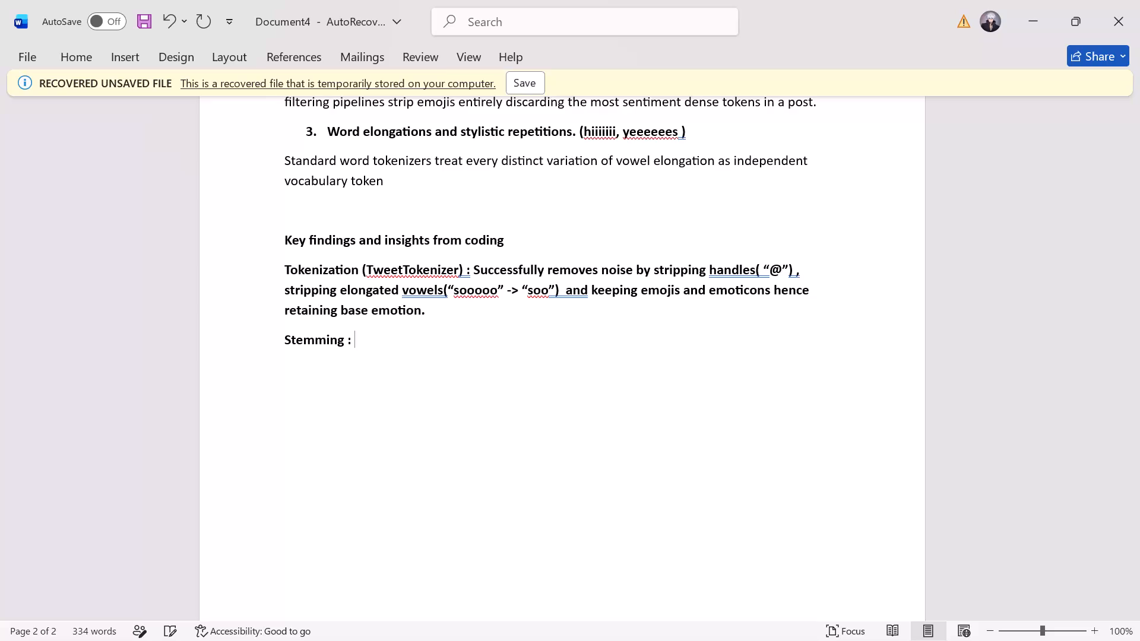
Start a new empty paragraph below the "Stemming :" label.
key(Return)
Look back through the report from the key findings section up to the Topic one title.
scroll(350, 313, up, 2)
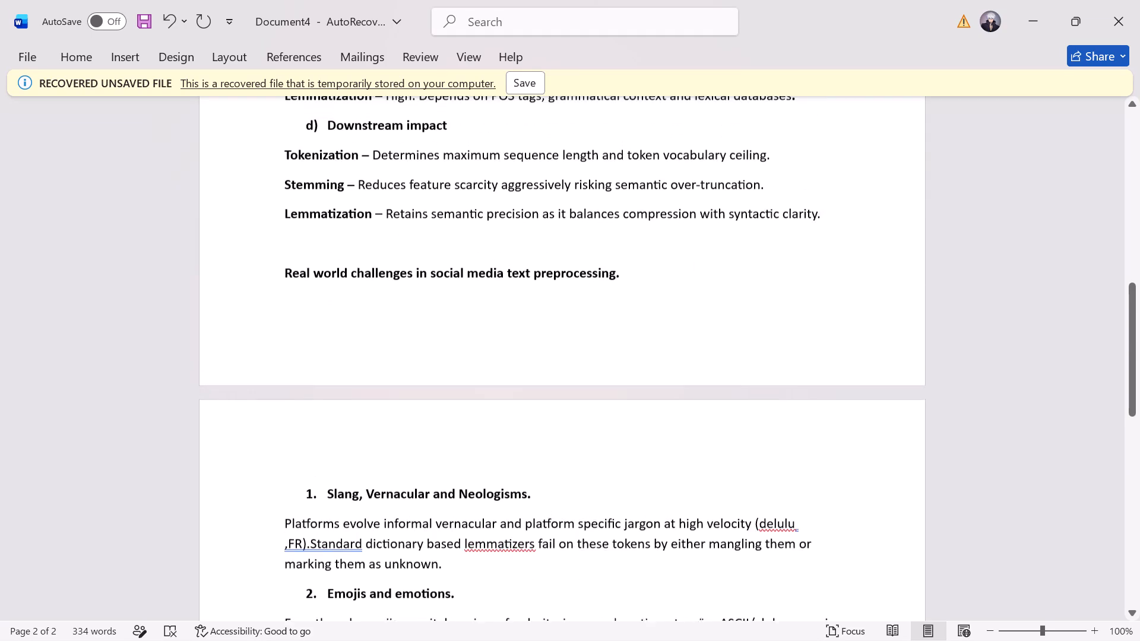
scroll(512, 314, up, 6)
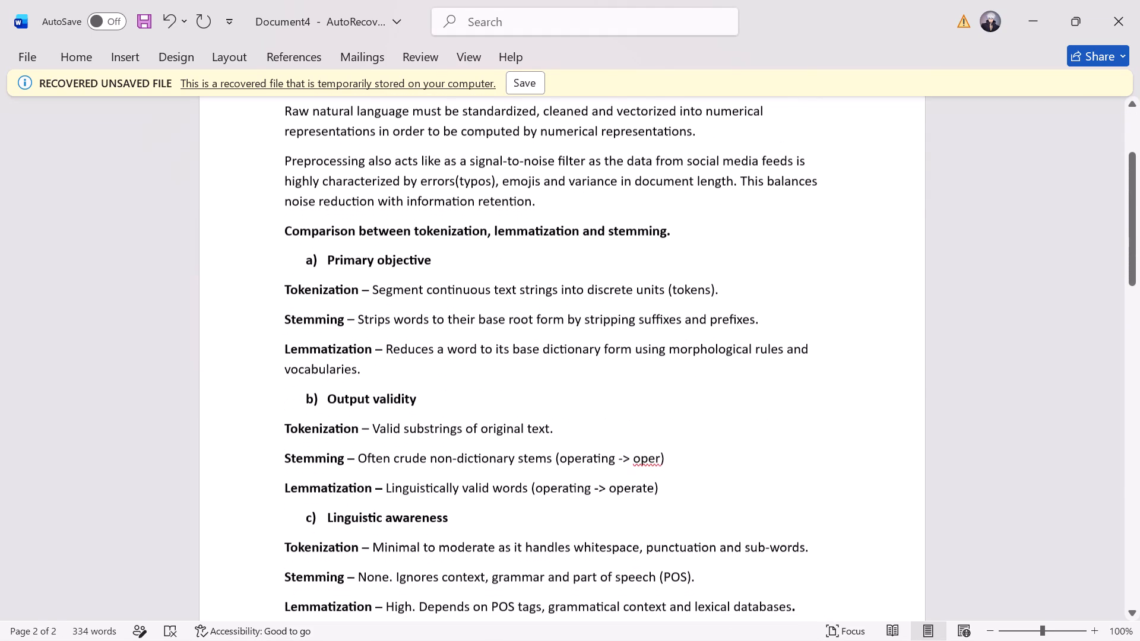
scroll(512, 314, up, 1)
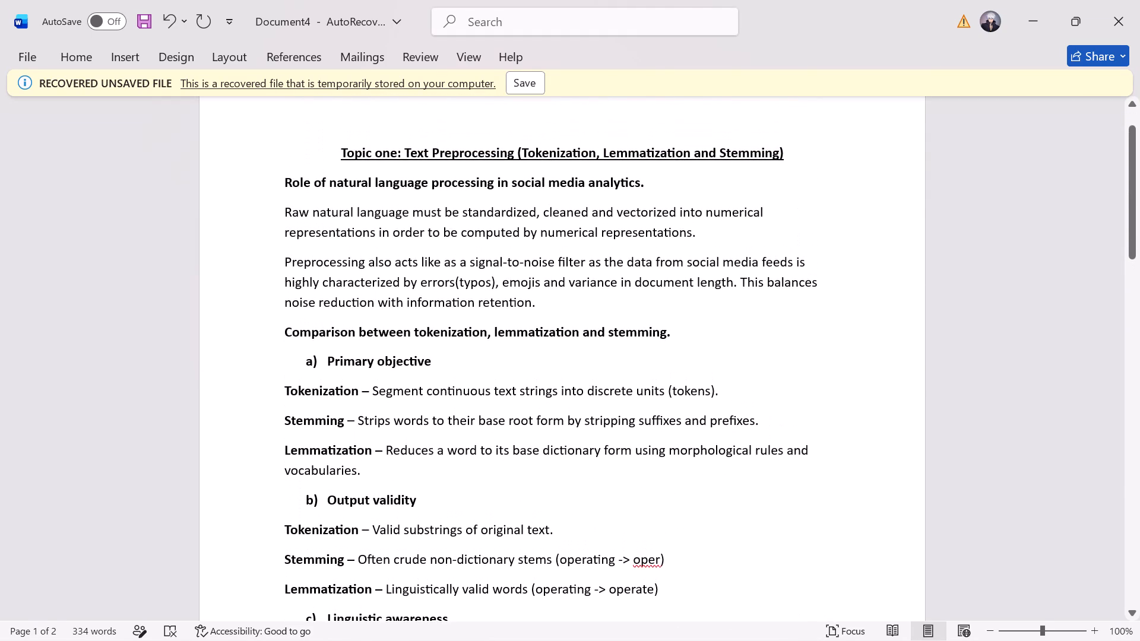
scroll(512, 314, up, 1)
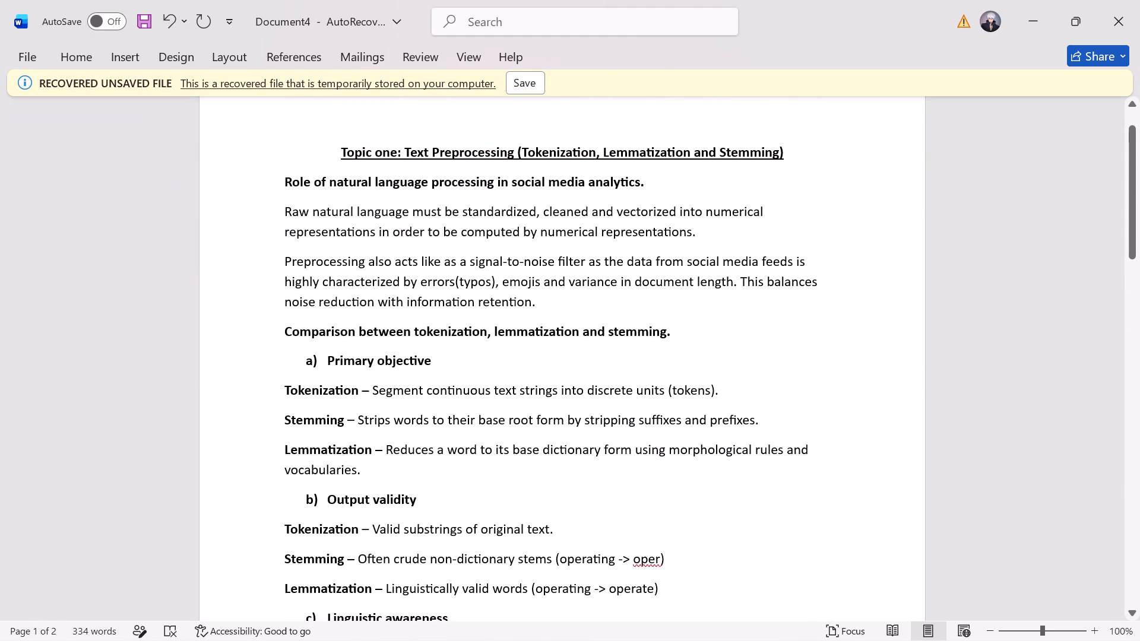
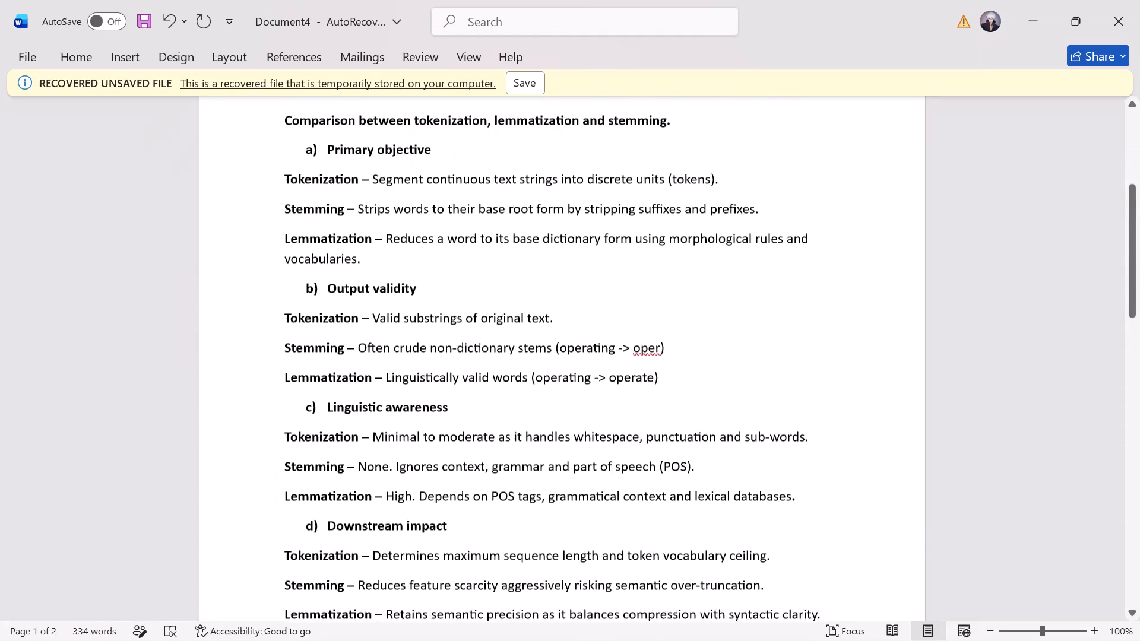
Write after "Stemming :" the text "Extremely fast but chops words blindly and drastically shrinks vocabulary size".
scroll(653, 461, down, 8)
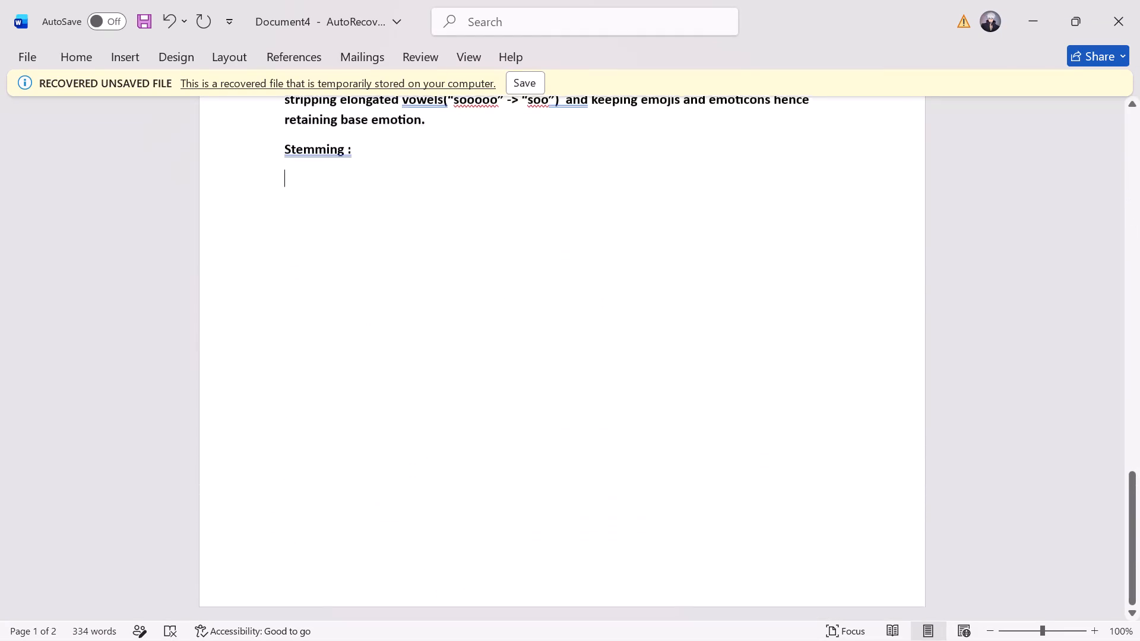
click(388, 321)
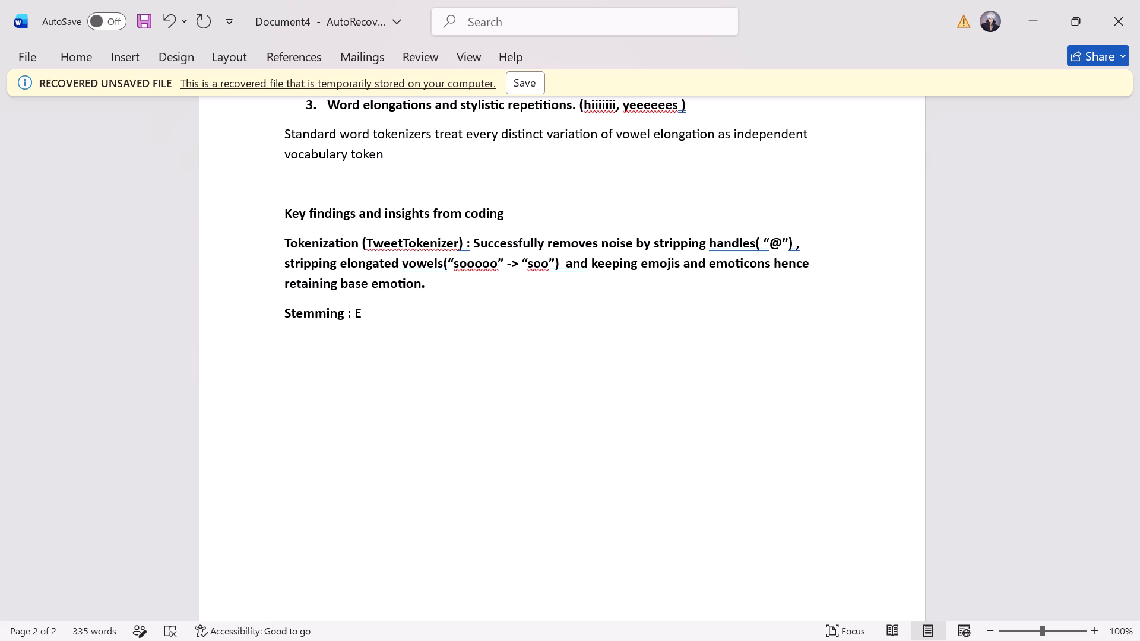
text(xtremely fast bbut chops words b)
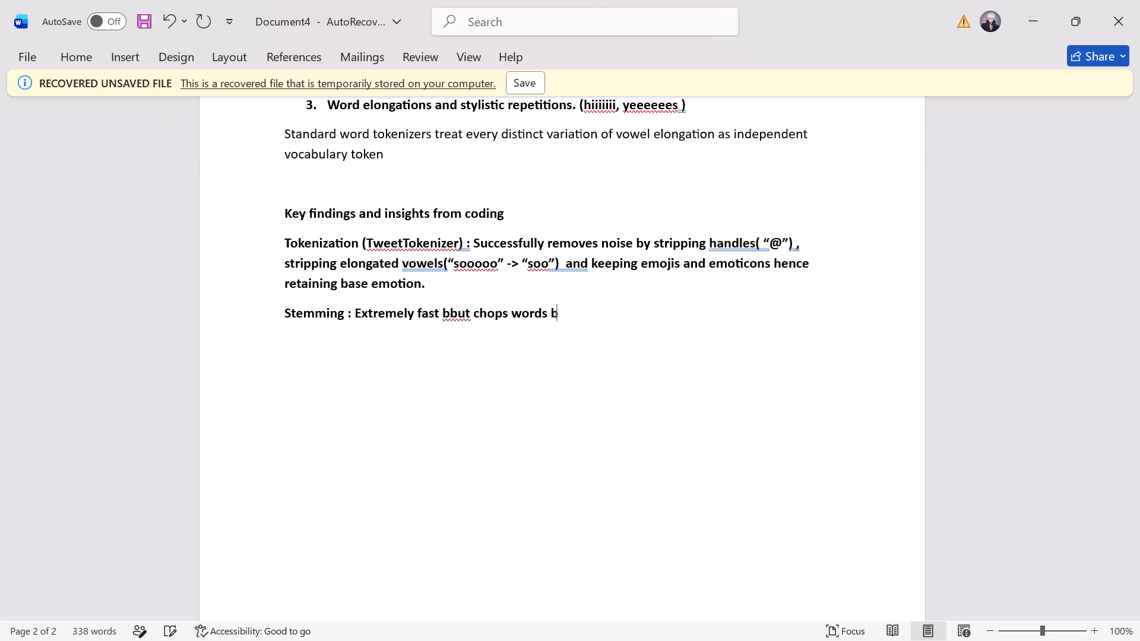
text(lindly)
key(space)
text(and)
key(space)
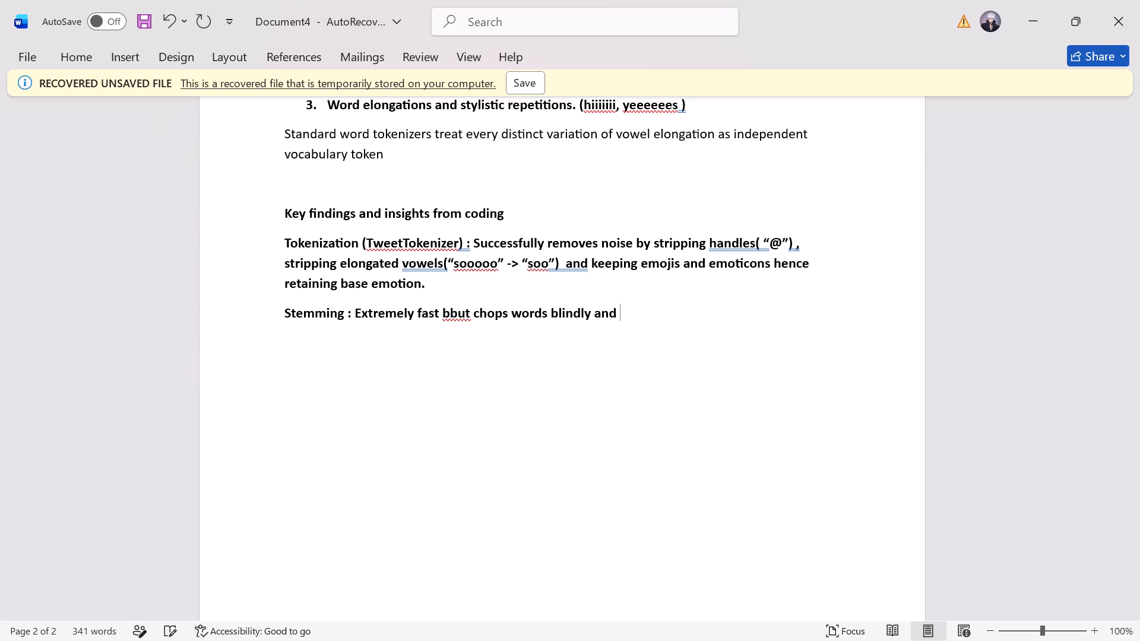
text(drasttically)
key(space)
text(shrinks vocabula)
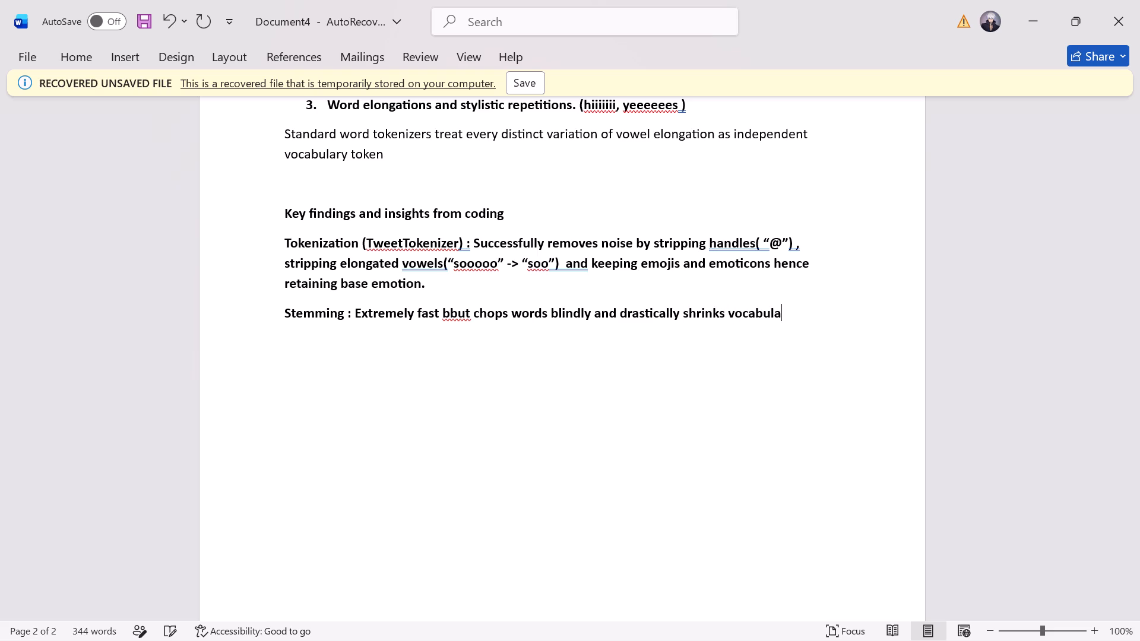
text(ry size)
click(457, 314)
key(BackSpace)
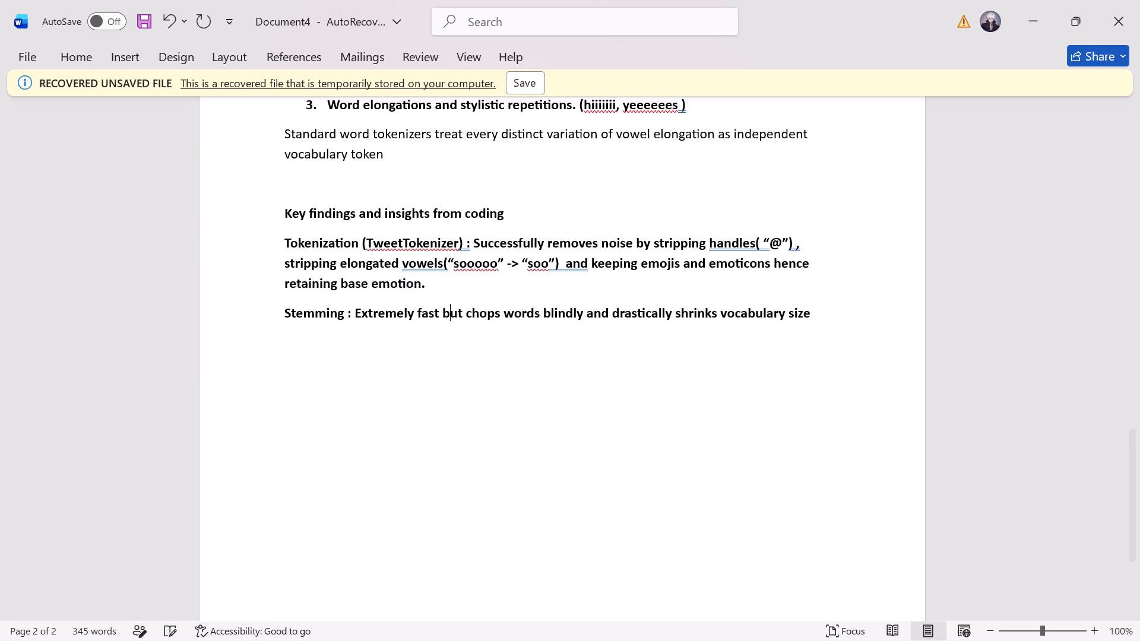
Continue the Stemming sentence after "vocabulary size" with "producing fake words.".
click(812, 316)
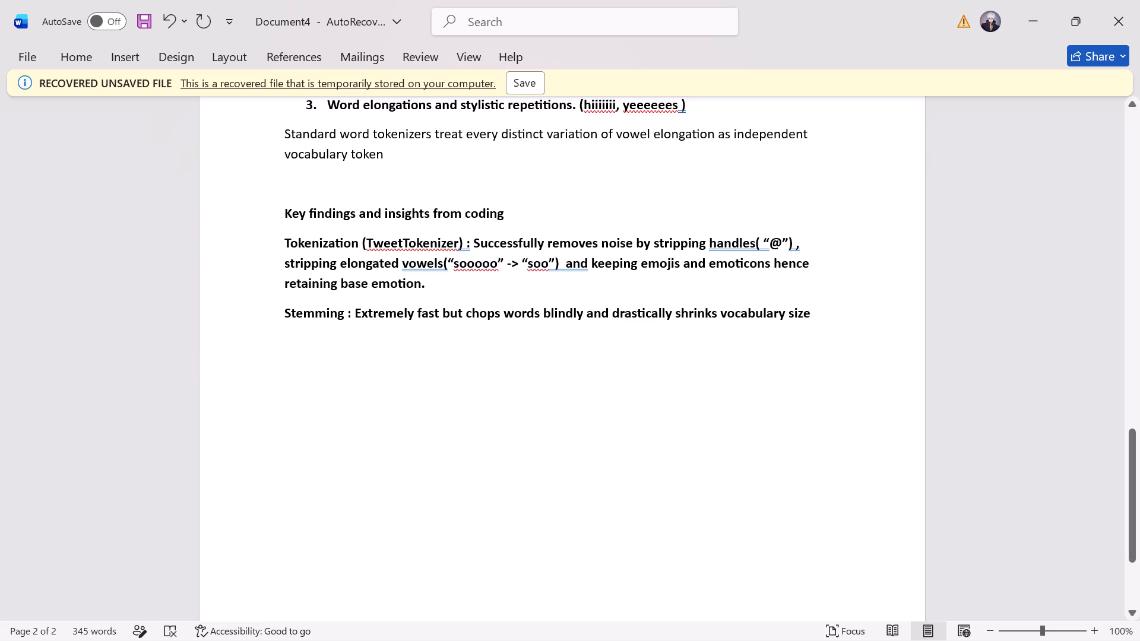
key(space)
text(produ)
text(cing non)
key(minus)
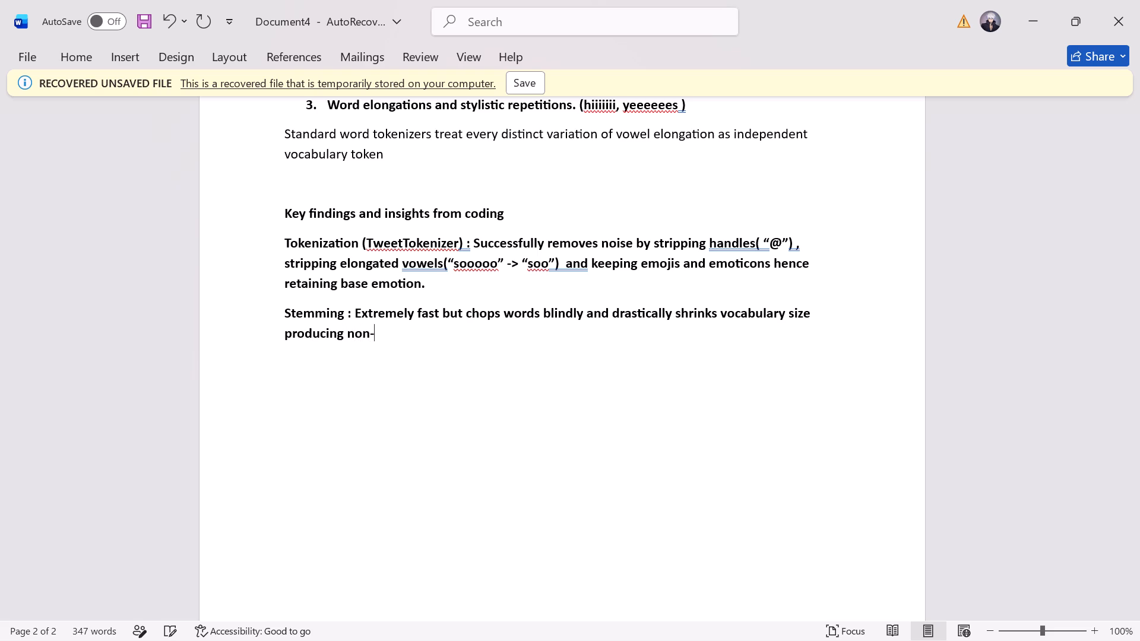
key(BackSpace)
key(BackSpace)
key(BackSpace)
key(BackSpace)
text(fake words)
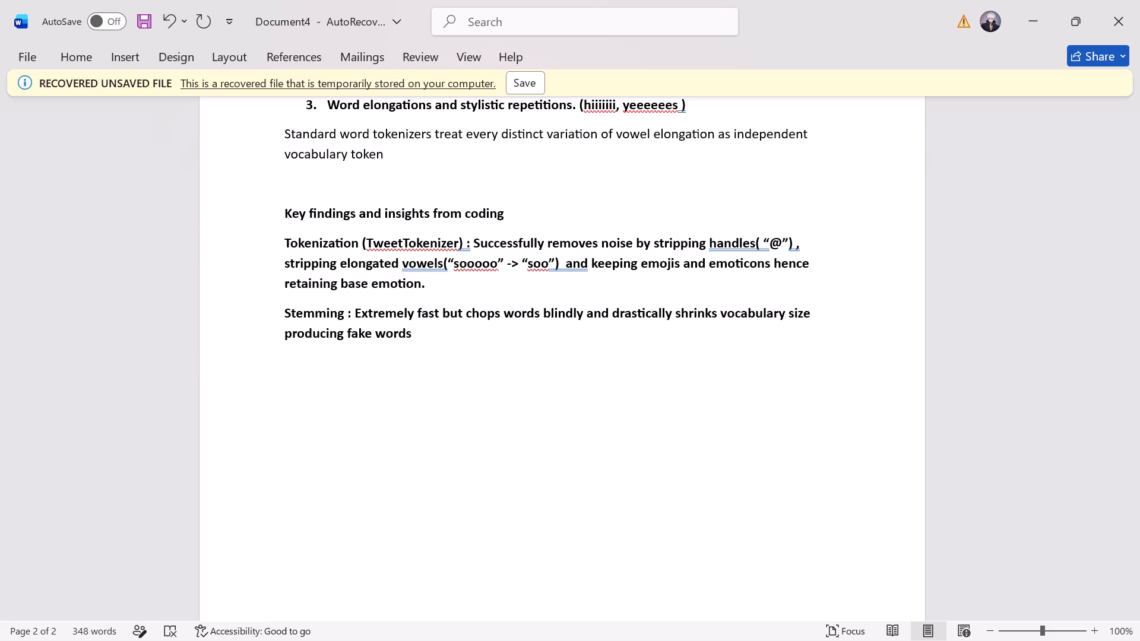
text(.)
key(space)
Add the parenthesised example (“studies” -> “studi”) at the end of the Stemming paragraph.
text((")
text(studeis)
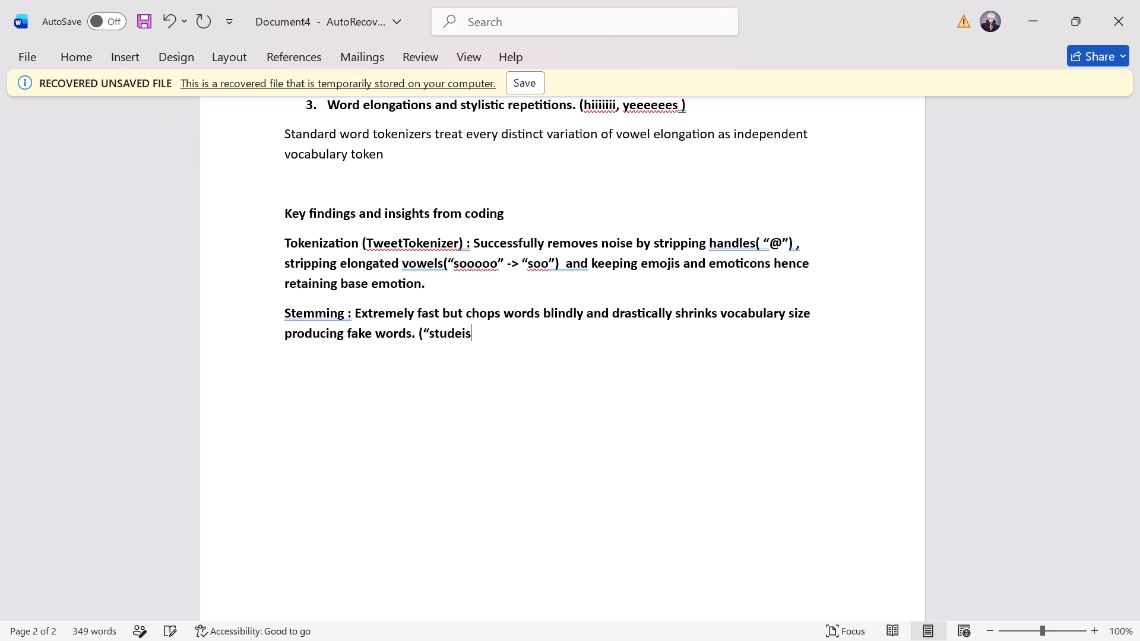
key(BackSpace)
key(BackSpace)
key(BackSpace)
text(ies)
key(apostrophe)
key(space)
key(BackSpace)
key(BackSpace)
text(')
key(space)
key(BackSpace)
key(BackSpace)
key(apostrophe)
key(BackSpace)
text(")
key(space)
text(->)
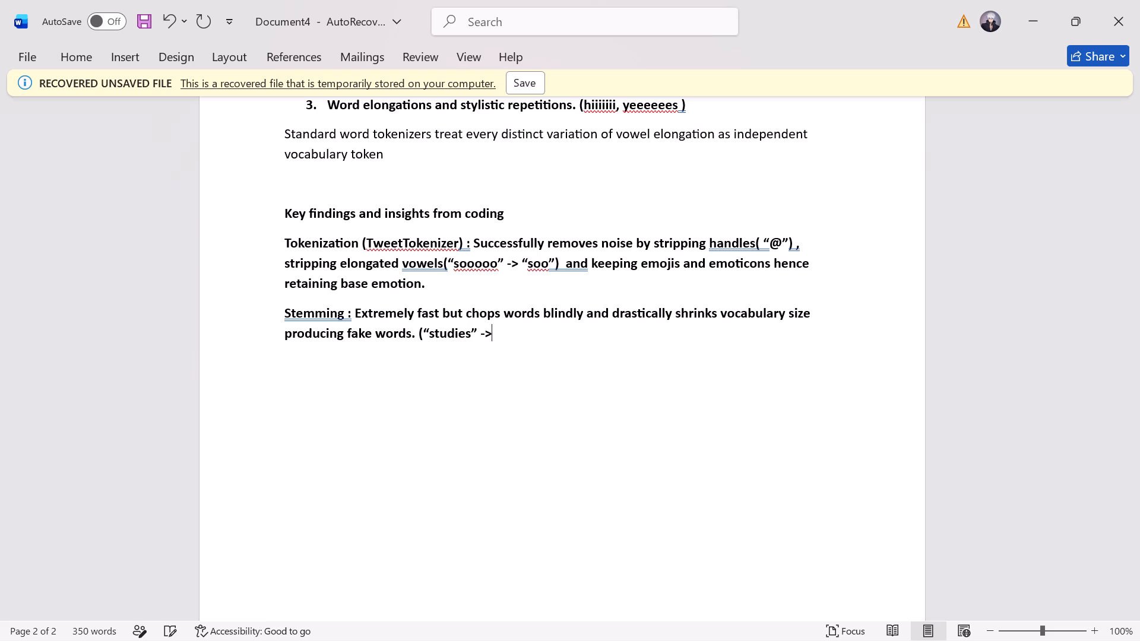
key(space)
key(shift+quotedbl)
text(studi)
text("))
key(space)
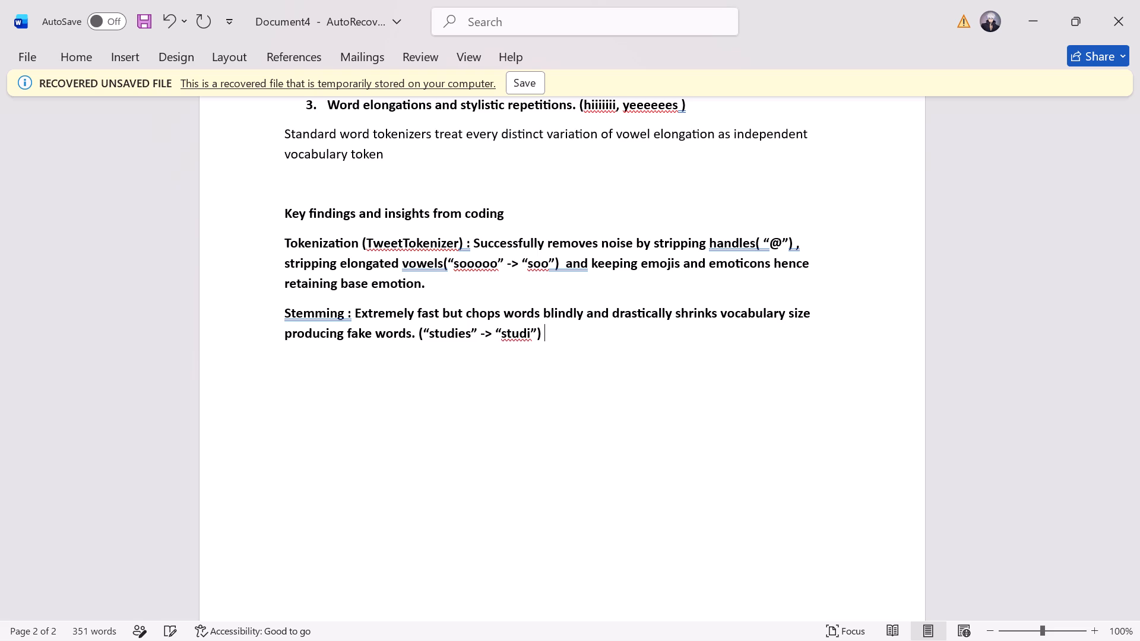
key(BackSpace)
Start a new paragraph below the Stemming finding with the label "Lemmatization :".
key(Return)
key(e)
text(mmatizatoin)
key(BackSpace)
key(BackSpace)
key(BackSpace)
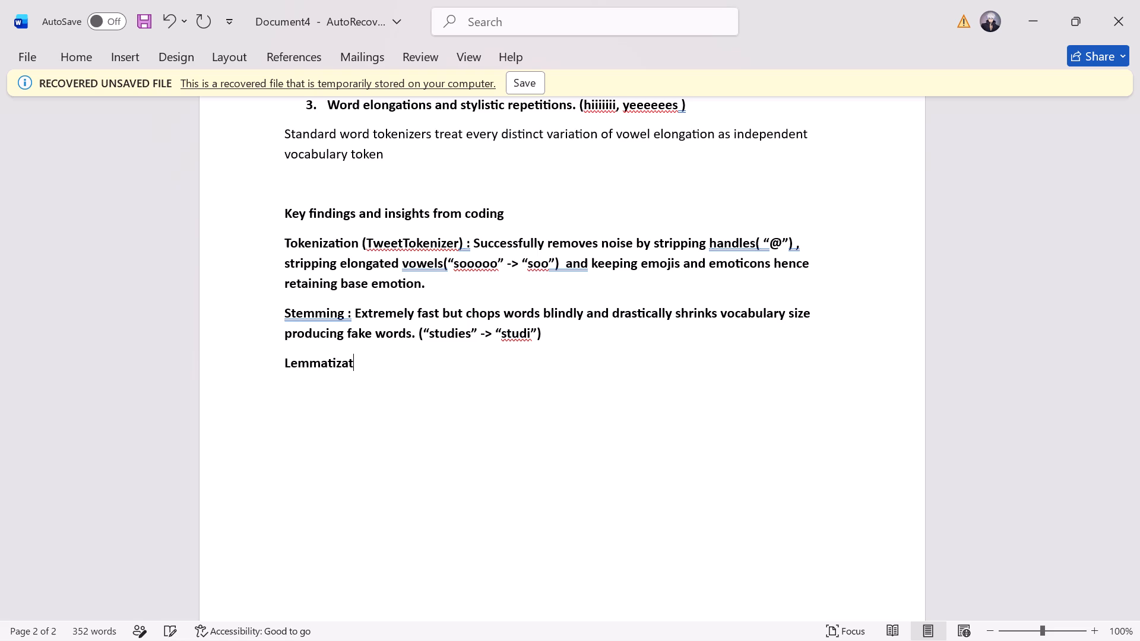
text(ion)
key(space)
key(BackSpace)
key(space)
text(:)
key(space)
Write "Preserves true dictionary words and grammatical meaning" after the label "Lemmatization :".
text(reserves true)
key(space)
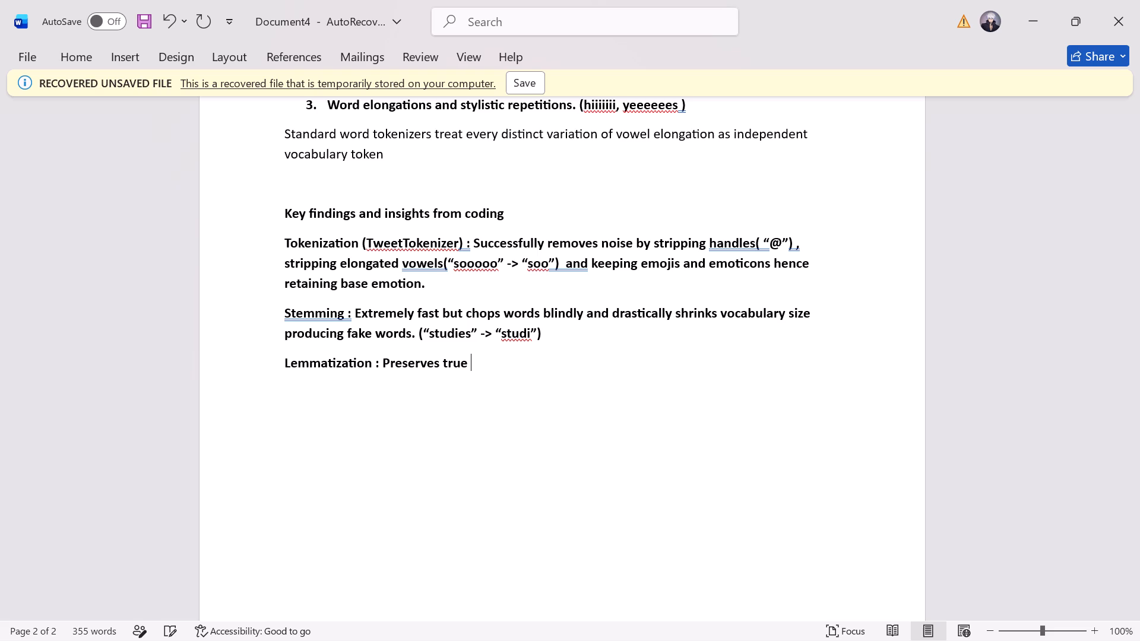
key(d)
text(ictionary)
key(space)
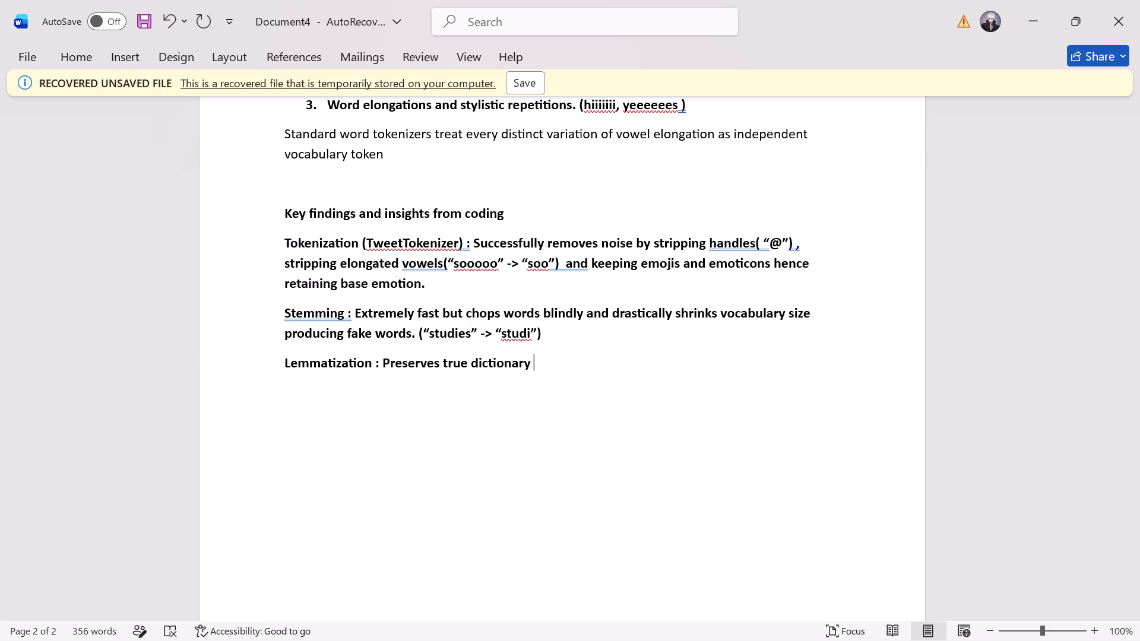
text(words and grf)
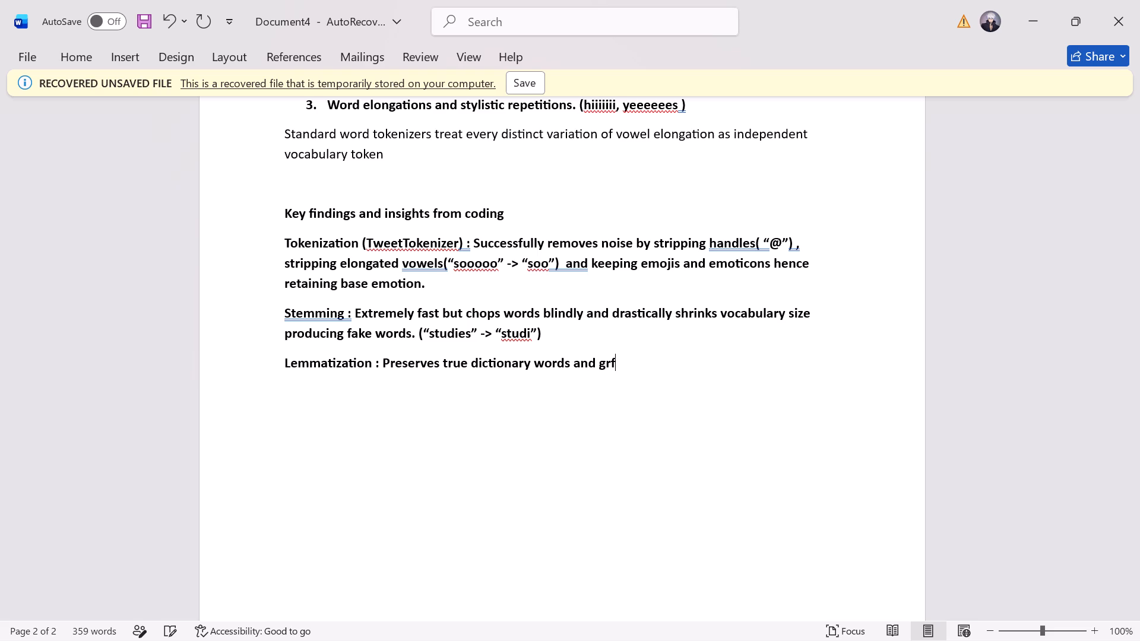
key(BackSpace)
key(a)
text(mmatical meaning)
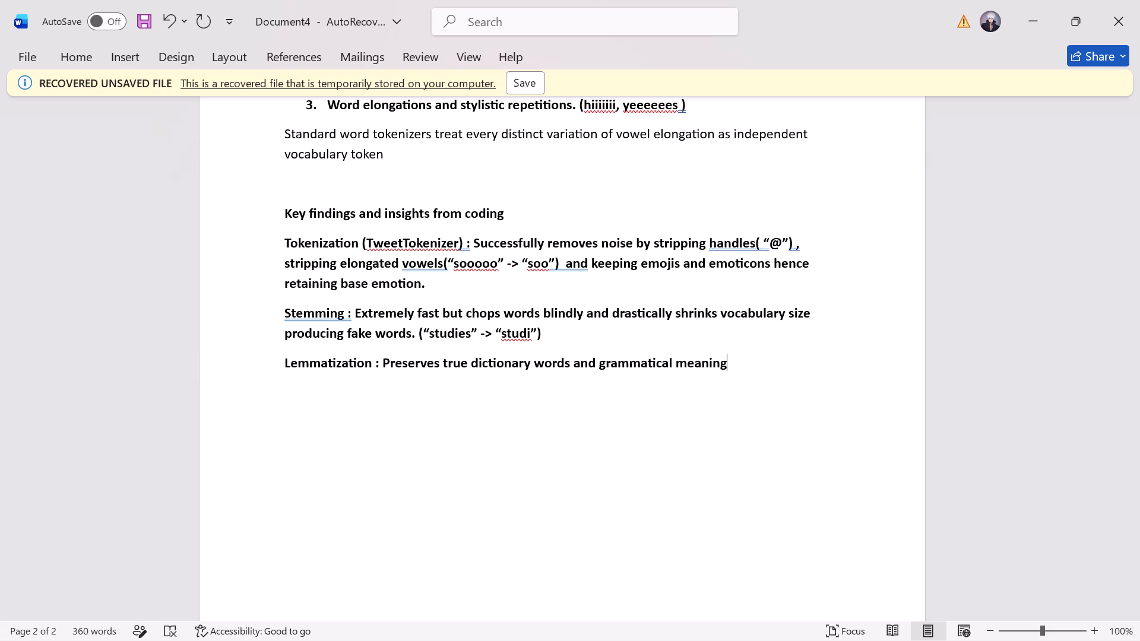
Continue the Lemmatization sentence with "but requires more computing time due to POS tagging".
key(BackSpace)
text(g but requires more computing time)
key(space)
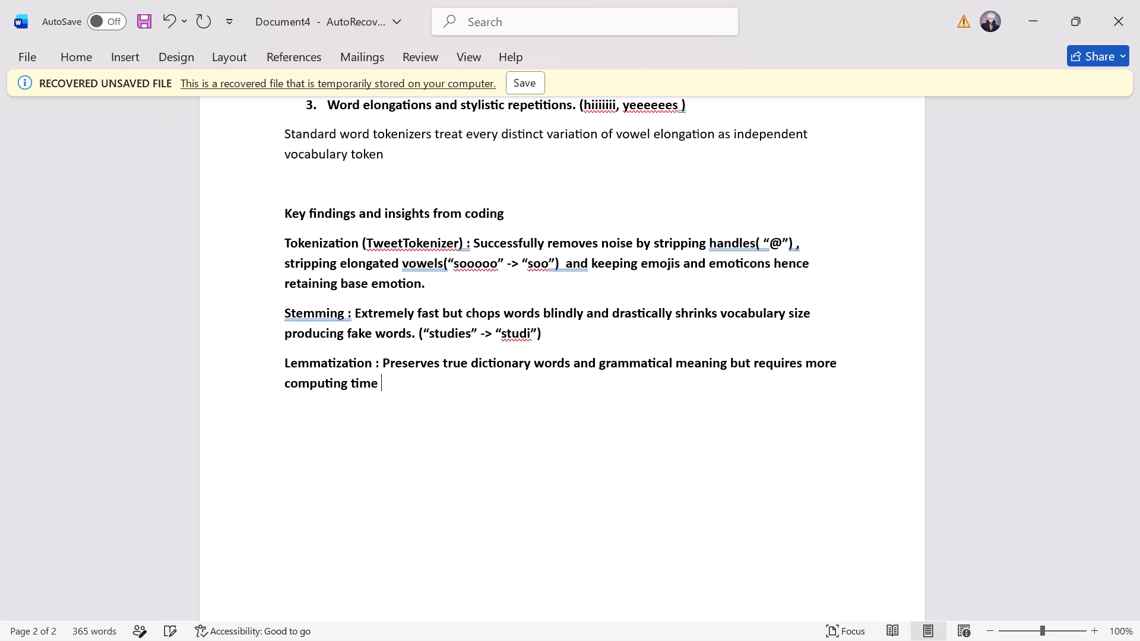
text(due to)
key(space)
text(tagg)
key(BackSpace)
key(BackSpace)
key(BackSpace)
key(BackSpace)
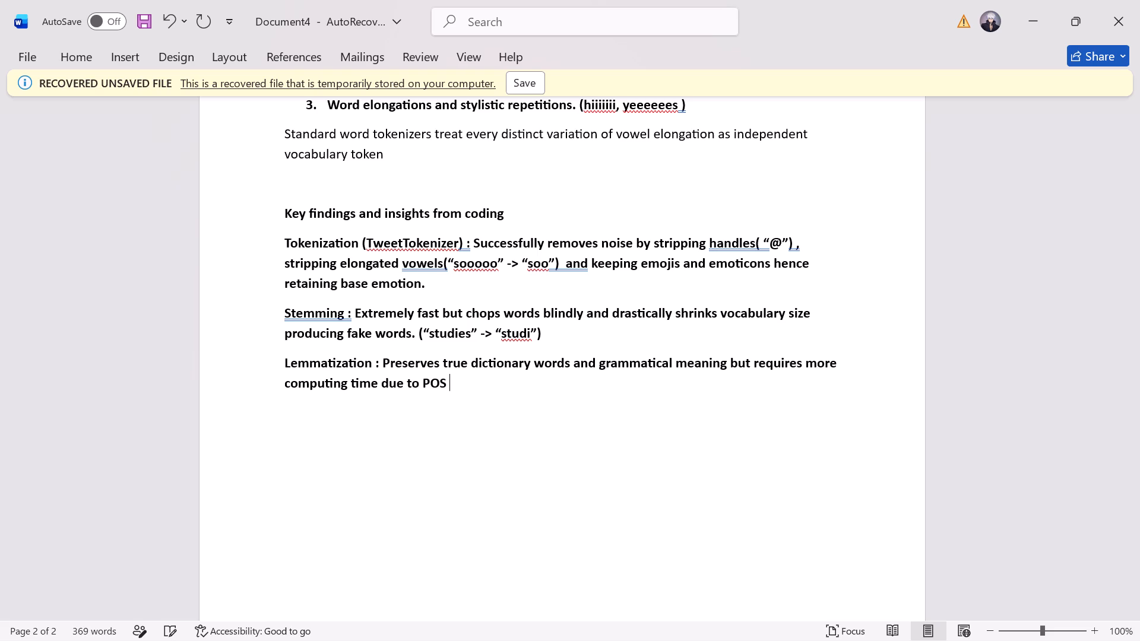
text(tagging)
End the Lemmatization sentence with a period and add the parenthesised example ( “studies” -> “study” ).
key(space)
key(BackSpace)
key(space)
key(shift+parenleft)
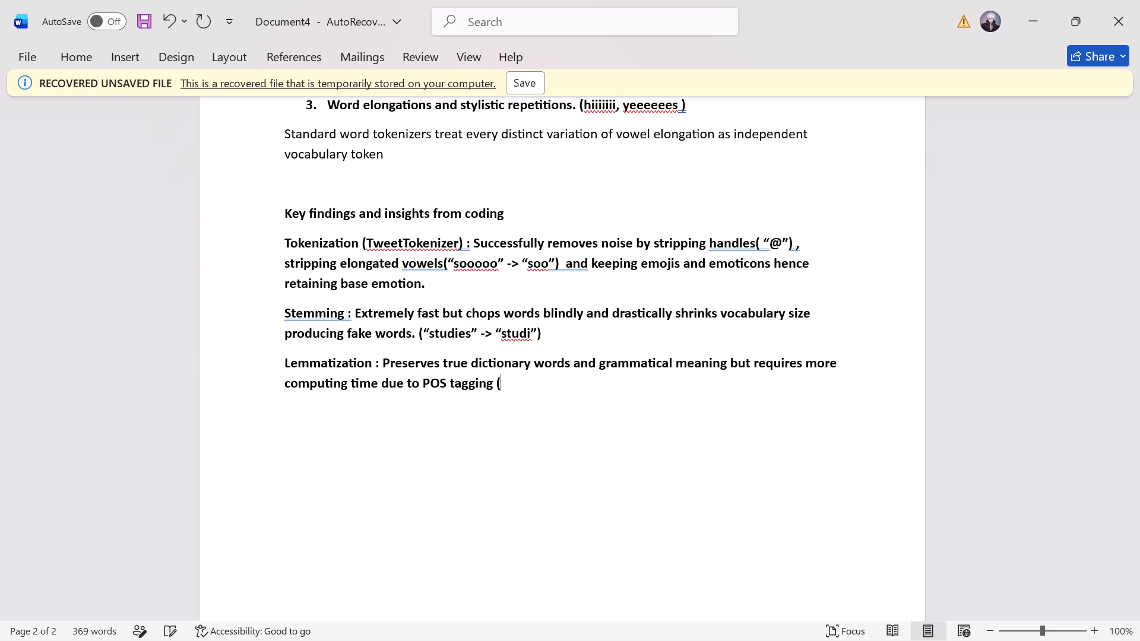
key(BackSpace)
key(BackSpace)
text(. ()
key(space)
key(BackSpace)
key(space)
text("sti)
key(BackSpace)
text(udies)
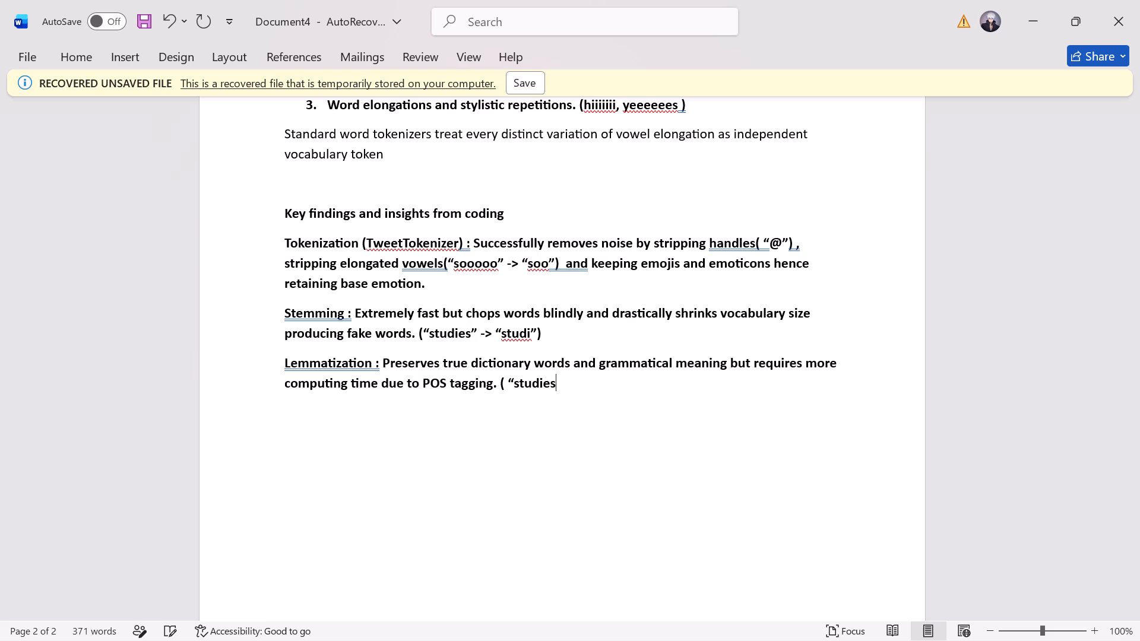
text(" ->)
key(space)
text("study)
key(shift+quotedbl)
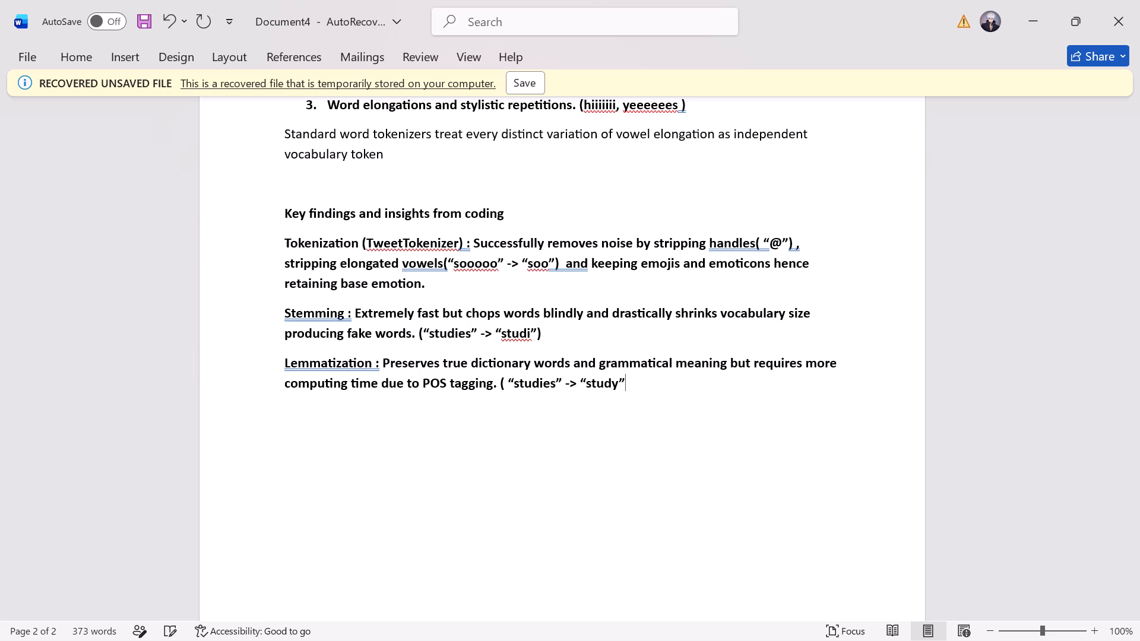
key(space)
text())
key(space)
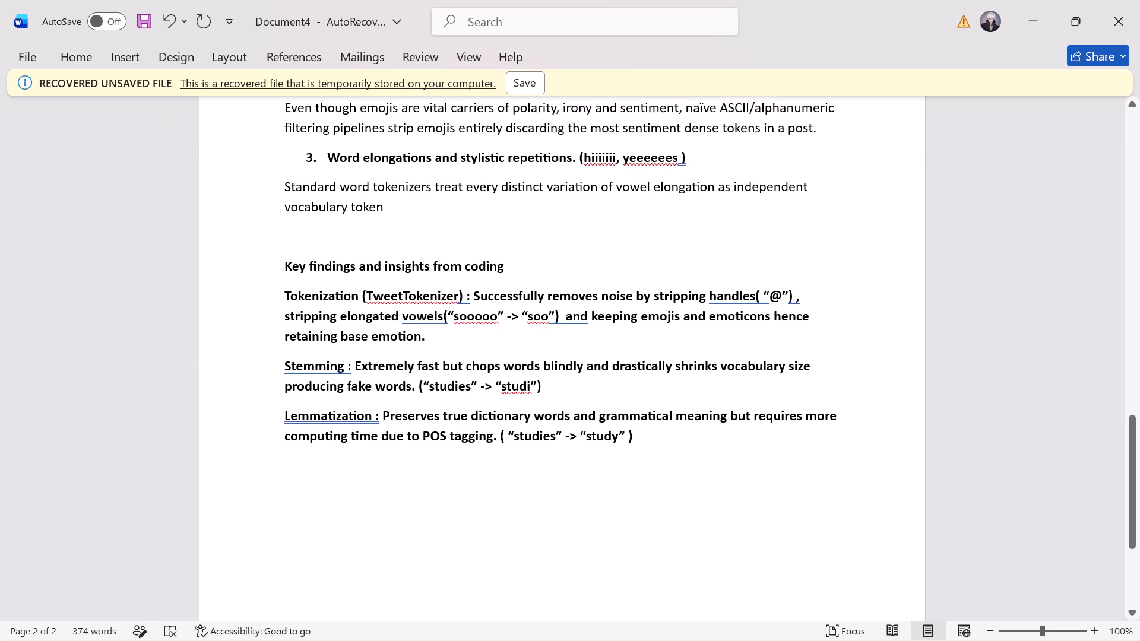
Remove bold from the text following the Tokenization, Stemming and Lemmatization labels, colons included, keeping the labels themselves bold.
drag(471, 291, 639, 334)
click(503, 337)
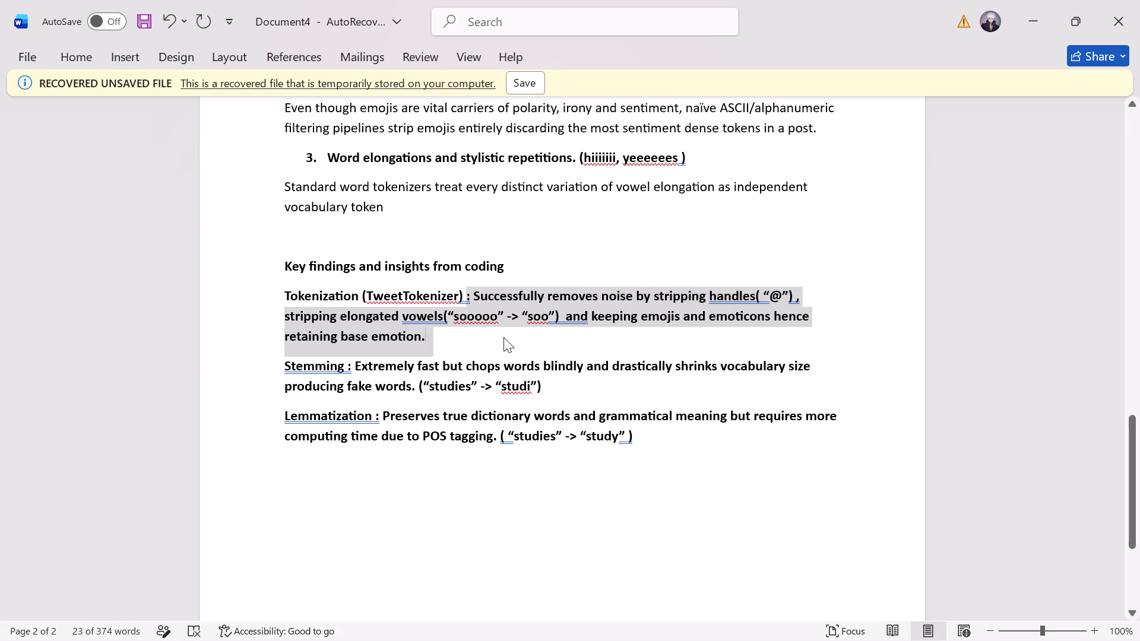
drag(470, 295, 512, 347)
click(520, 315)
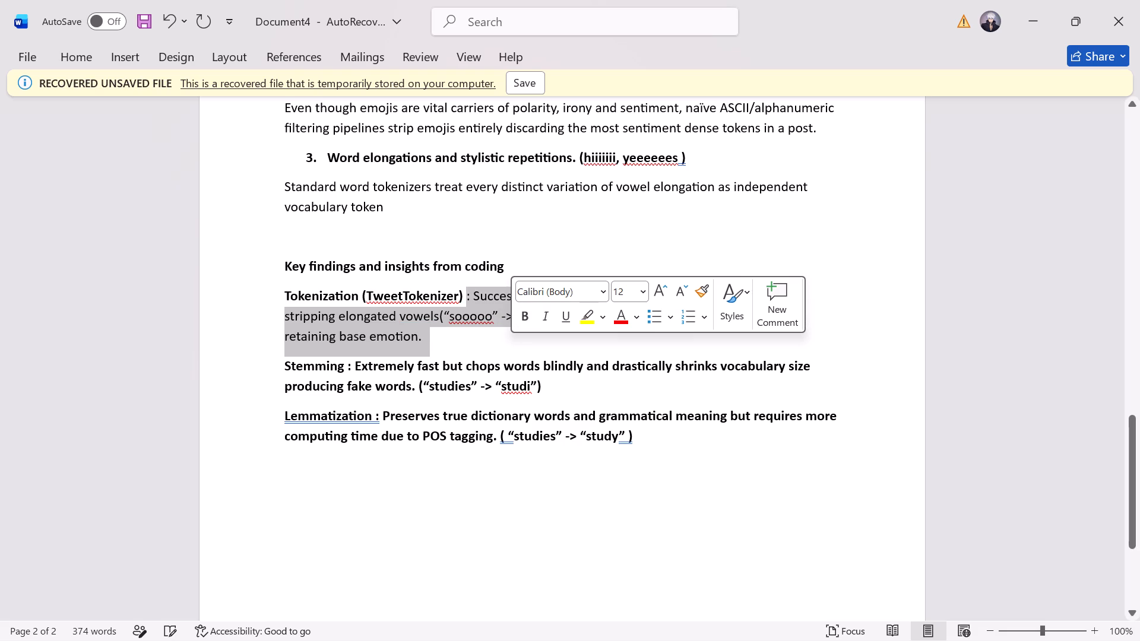
drag(351, 366, 549, 392)
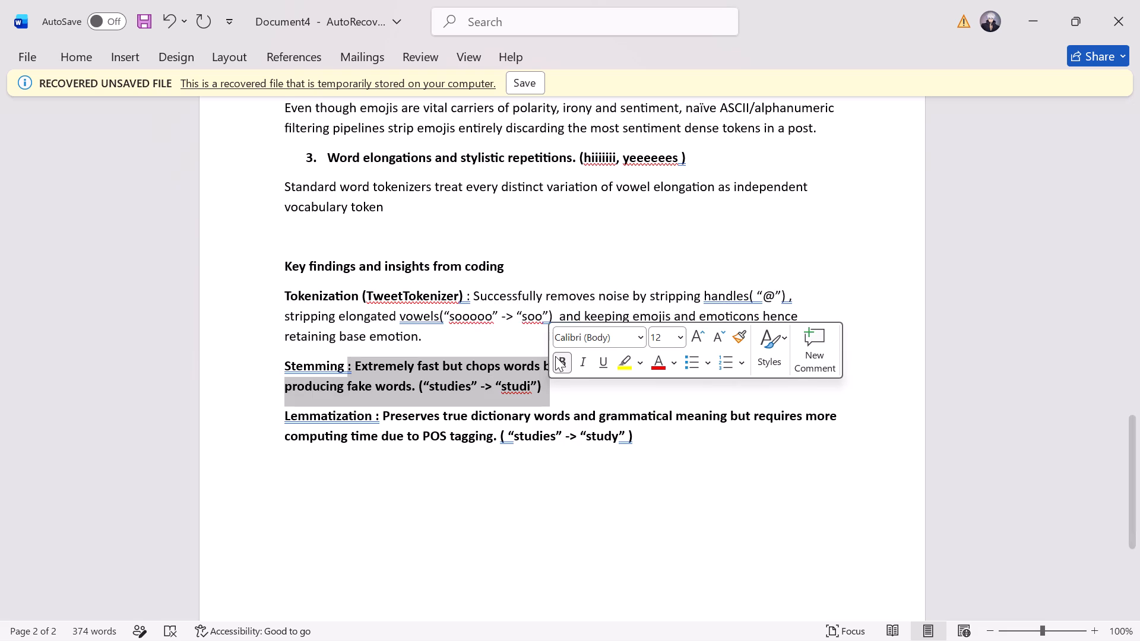
click(558, 360)
drag(380, 411, 638, 439)
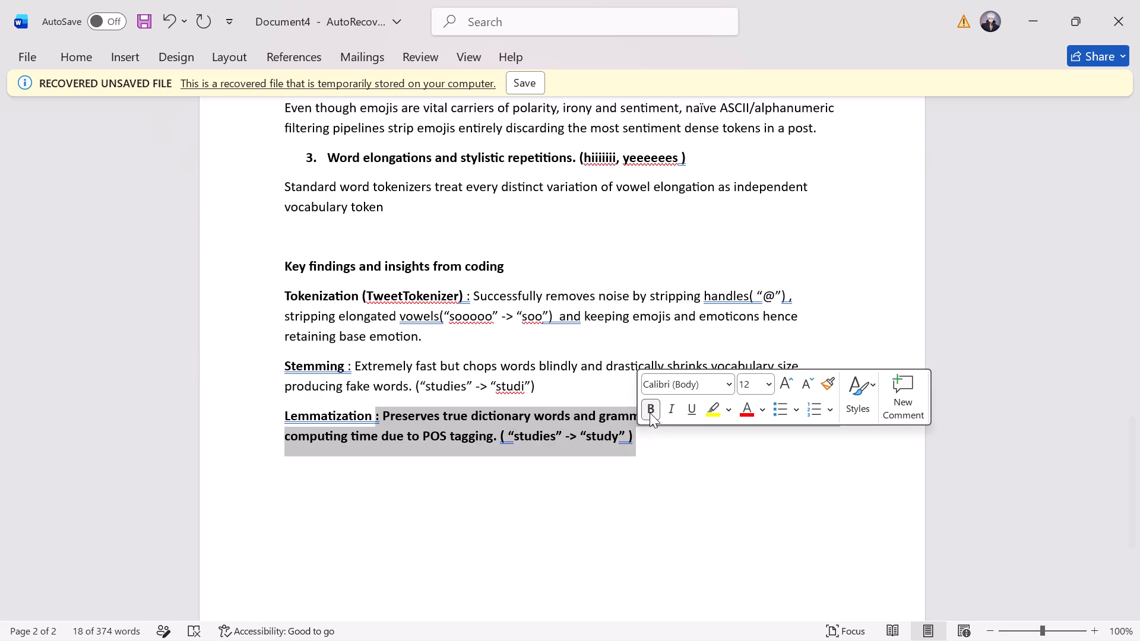
click(650, 412)
Delete the spaces just inside both parentheses of the Lemmatization example so it reads (“studies” -> “study”).
click(619, 436)
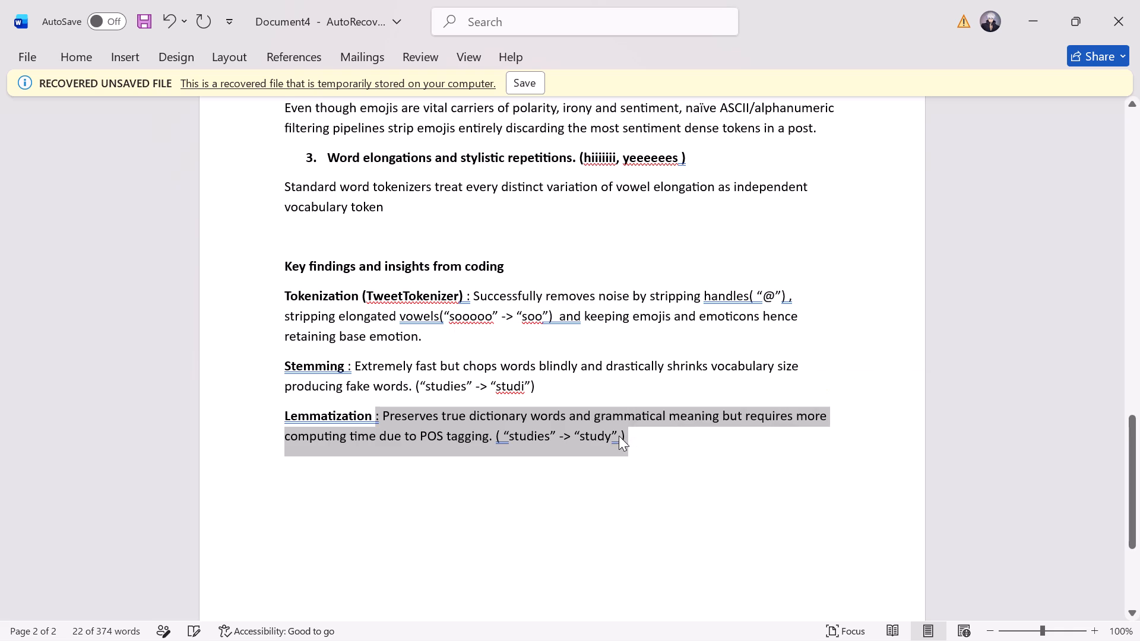
click(620, 437)
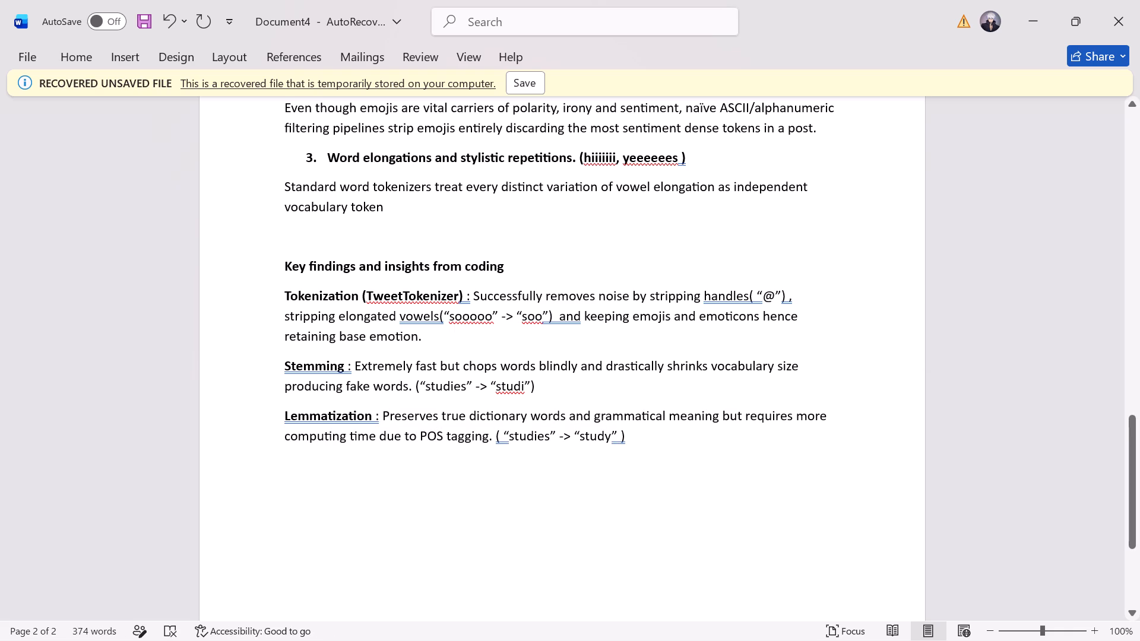
key(BackSpace)
click(503, 435)
key(BackSpace)
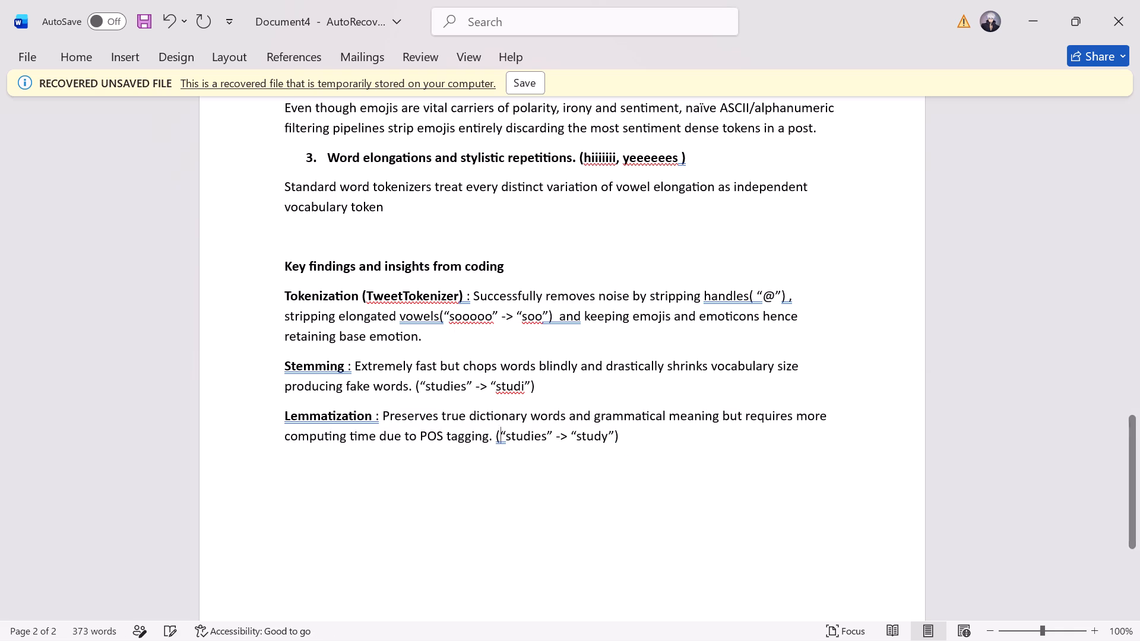
Reduce the double space before "and keeping emojis" in the Tokenization paragraph to a single space.
click(550, 317)
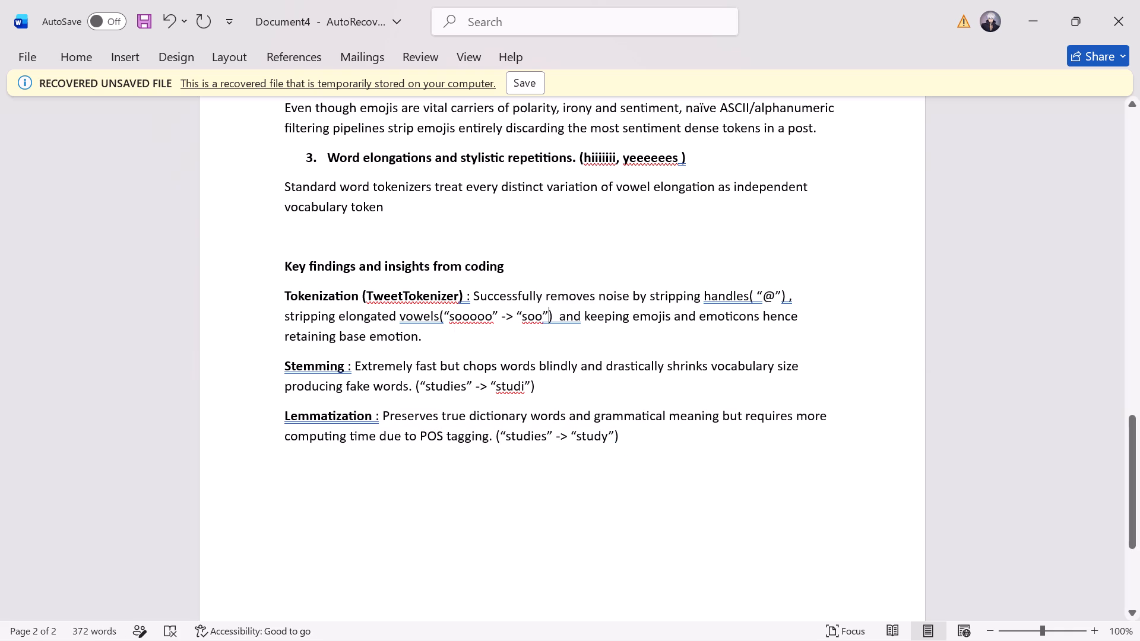
click(563, 317)
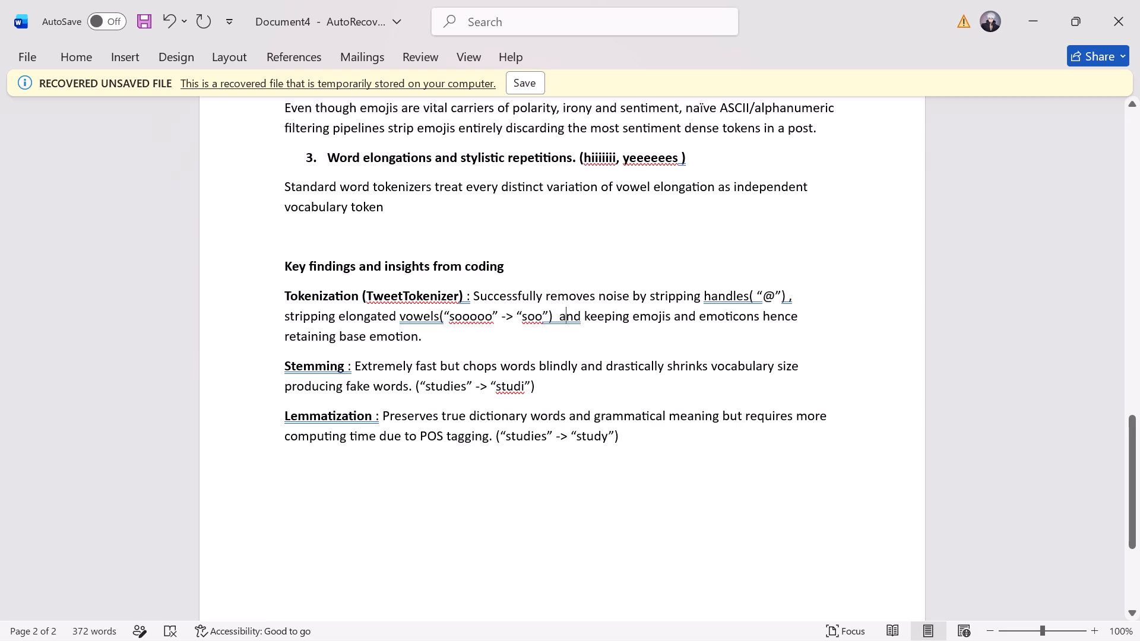
click(558, 316)
key(BackSpace)
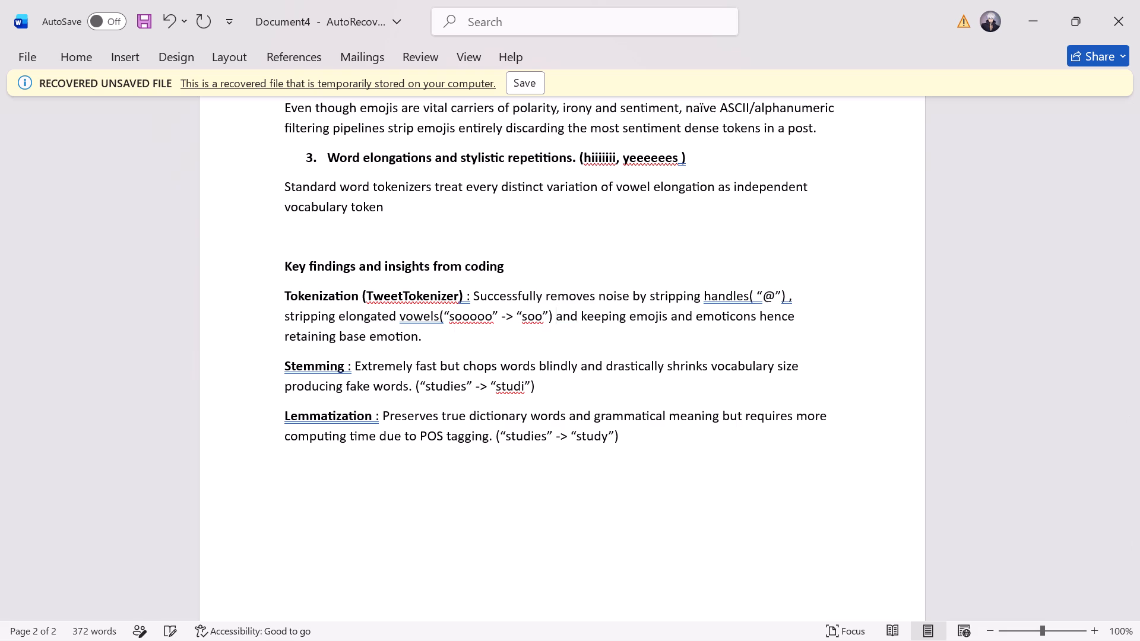
key(BackSpace)
key(space)
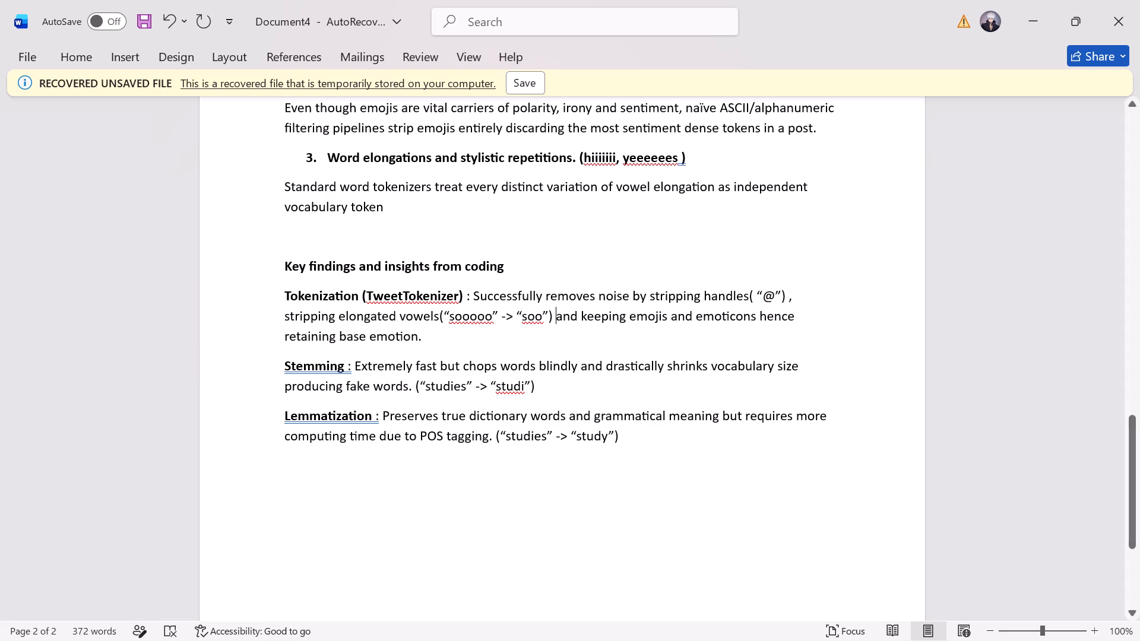
Add "(PorterStemmer)" in bold after the "Stemming" label, before its colon.
click(350, 370)
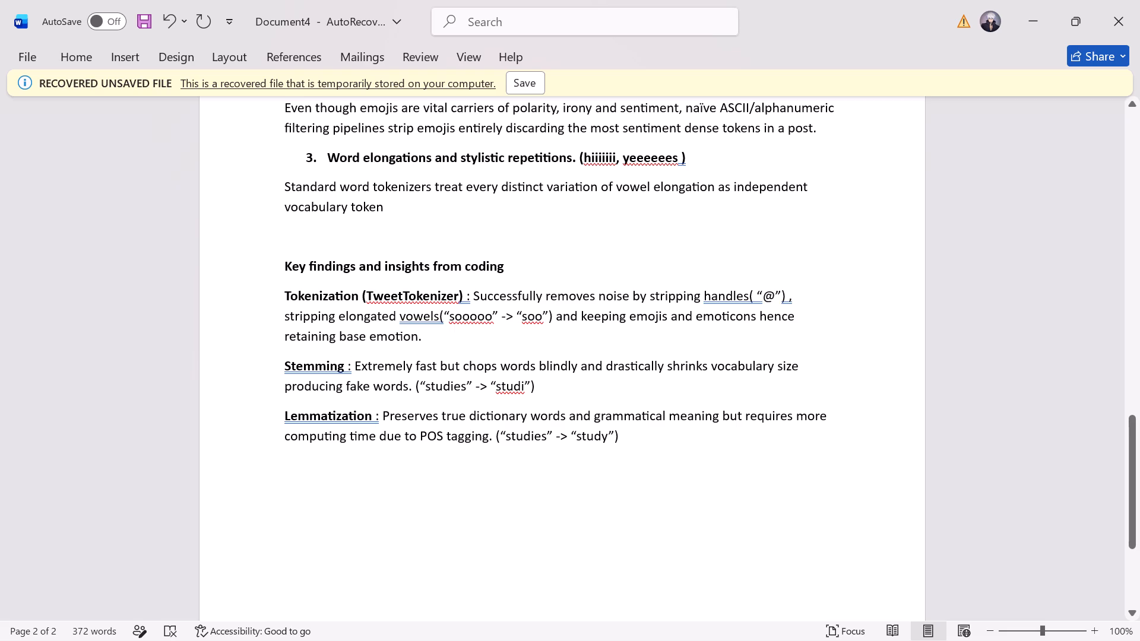
click(344, 363)
key(space)
text(()
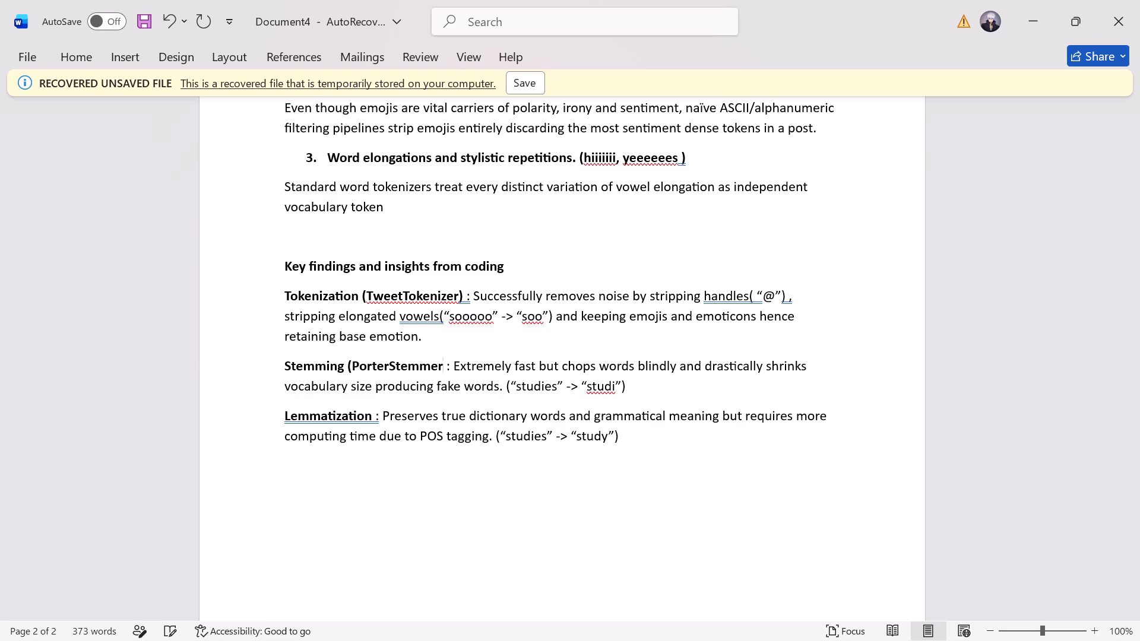
key(shift+parenright)
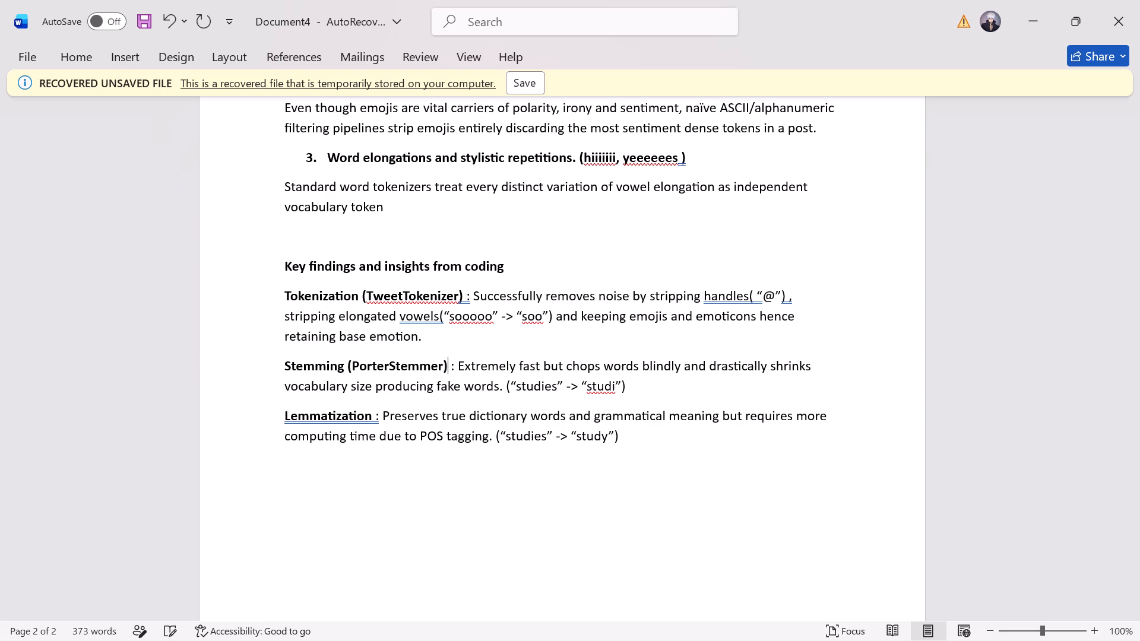
Add "(WordNetStemmer)" in bold after the "Lemmatization" label, directly before its colon.
click(374, 418)
key(BackSpace)
key(space)
key(BackSpace)
key(space)
text(()
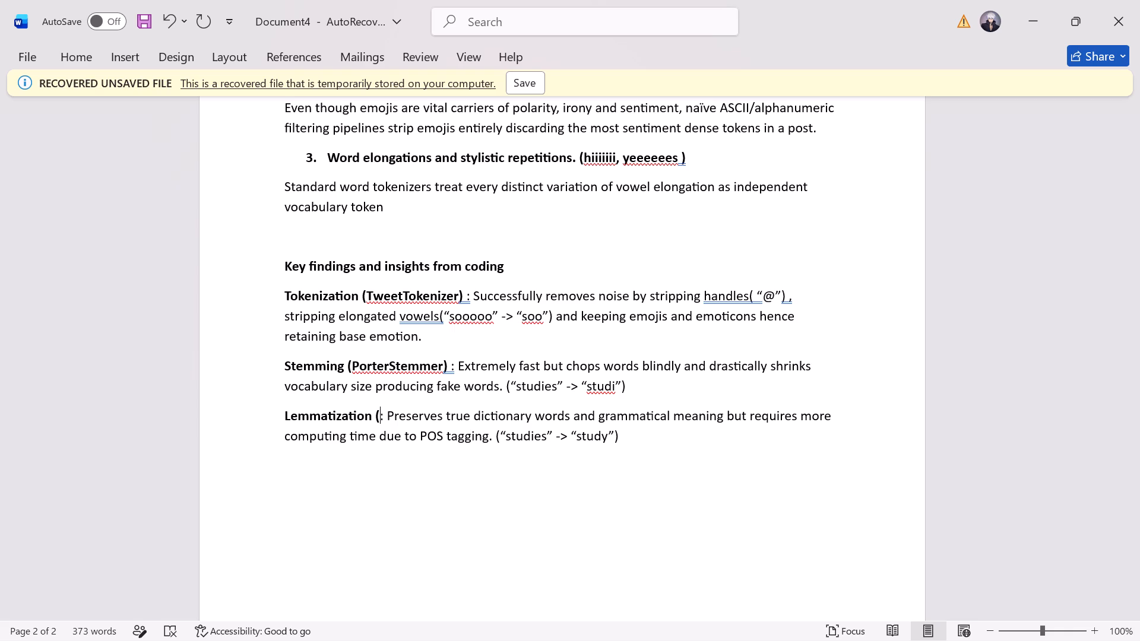
key(w)
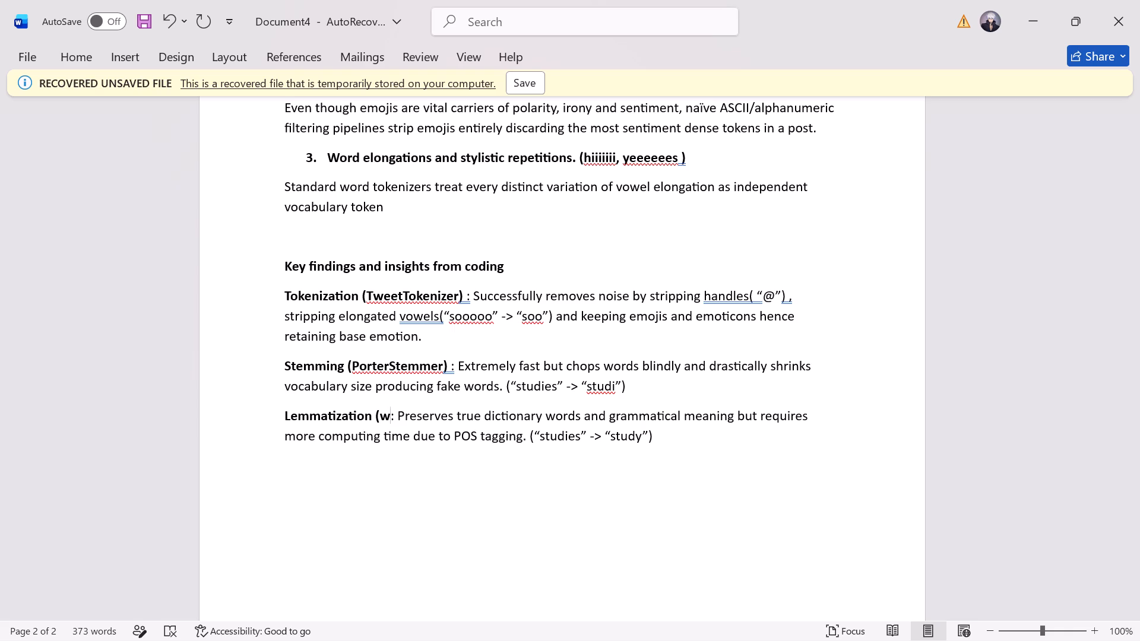
key(BackSpace)
key(w)
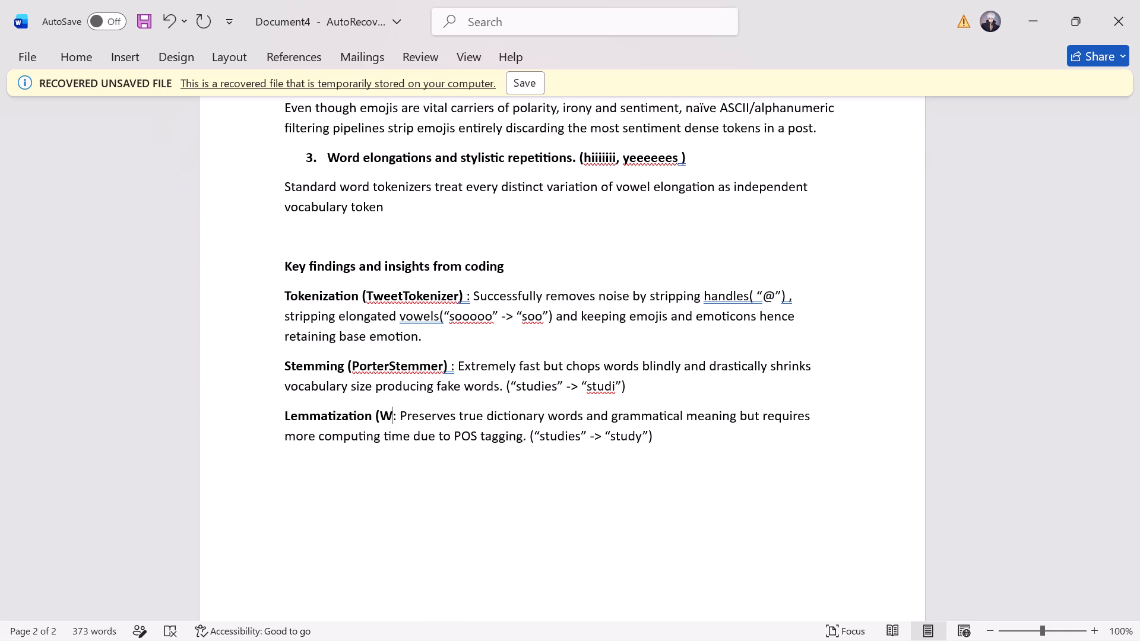
text(ord)
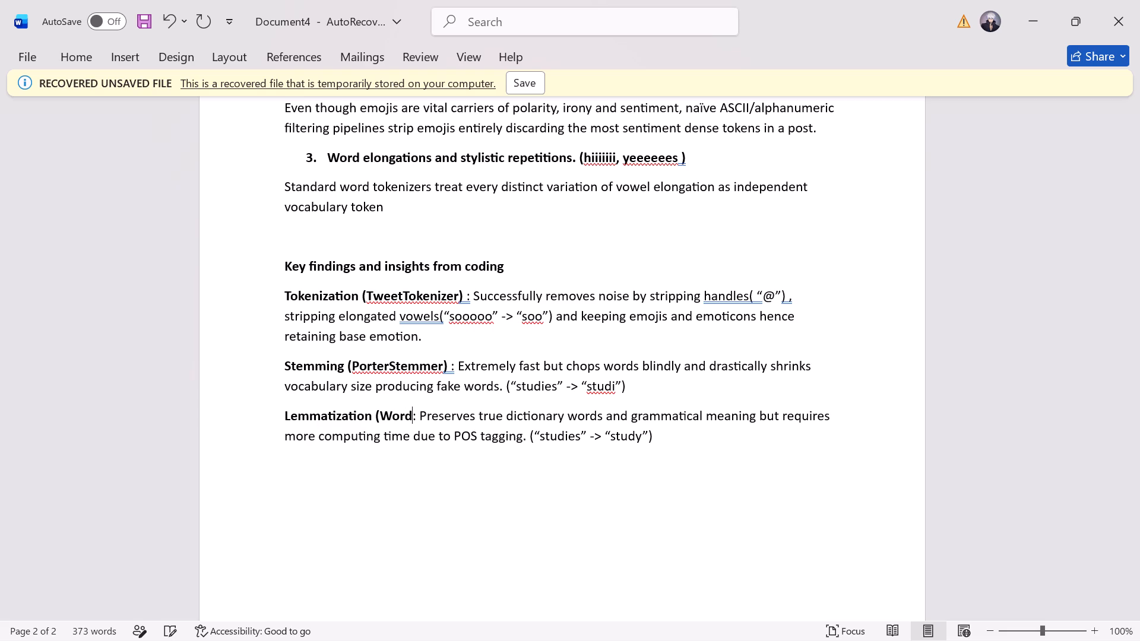
text(Net)
text(Steme)
key(BackSpace)
text(mer)
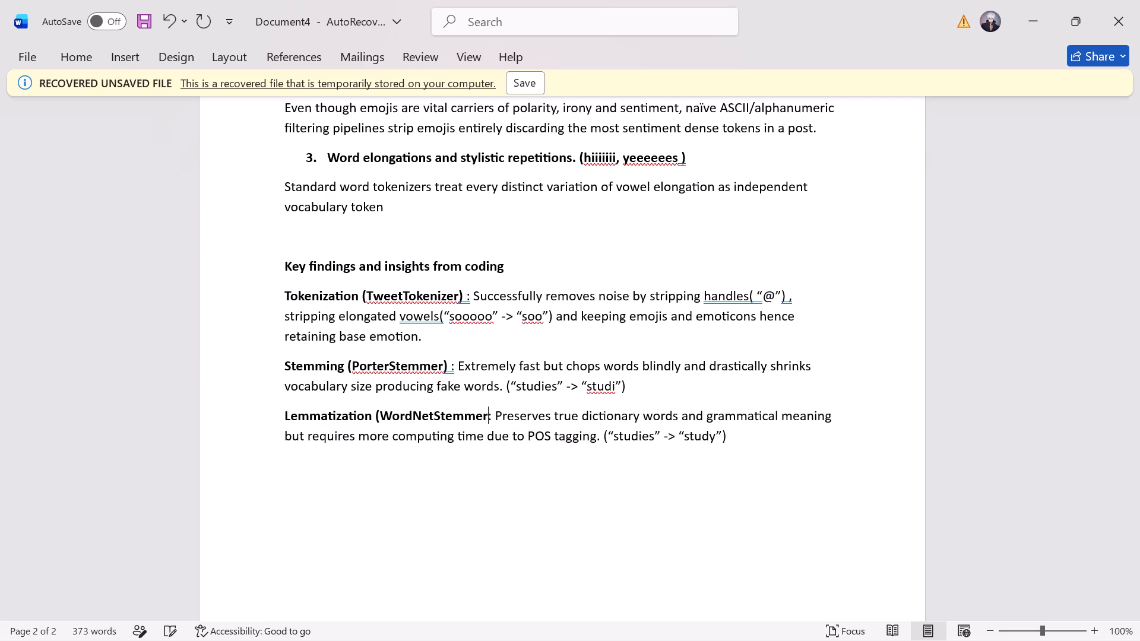
key(shift+parenright)
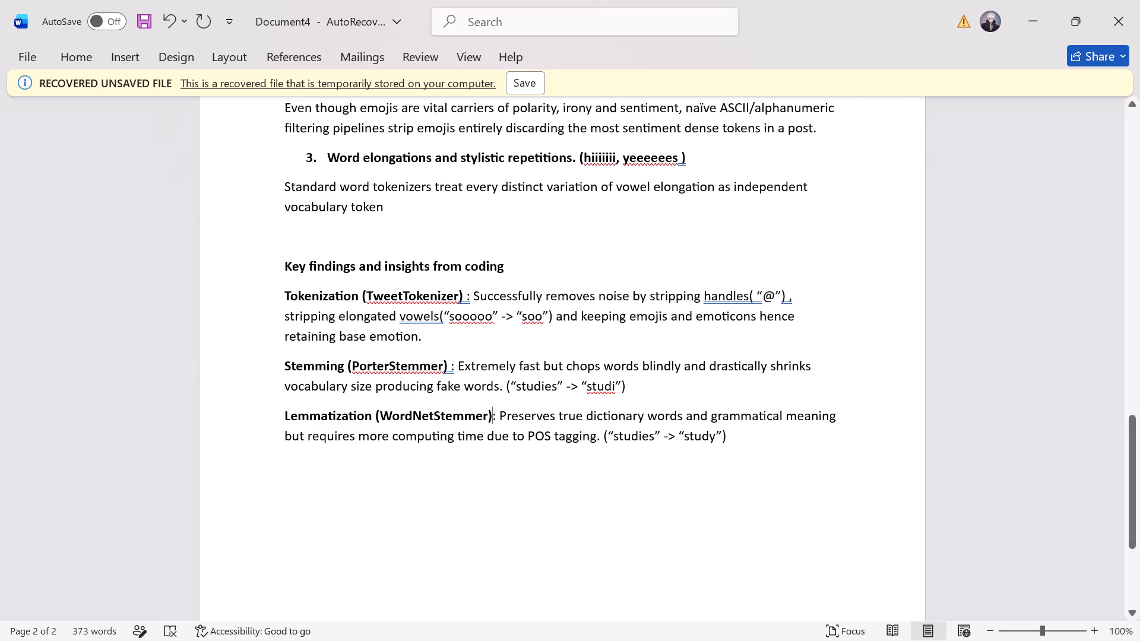
Delete the space before the colon after "Stemming (PorterStemmer)" and after "Tokenization (TweetTokenizer)".
click(451, 367)
key(BackSpace)
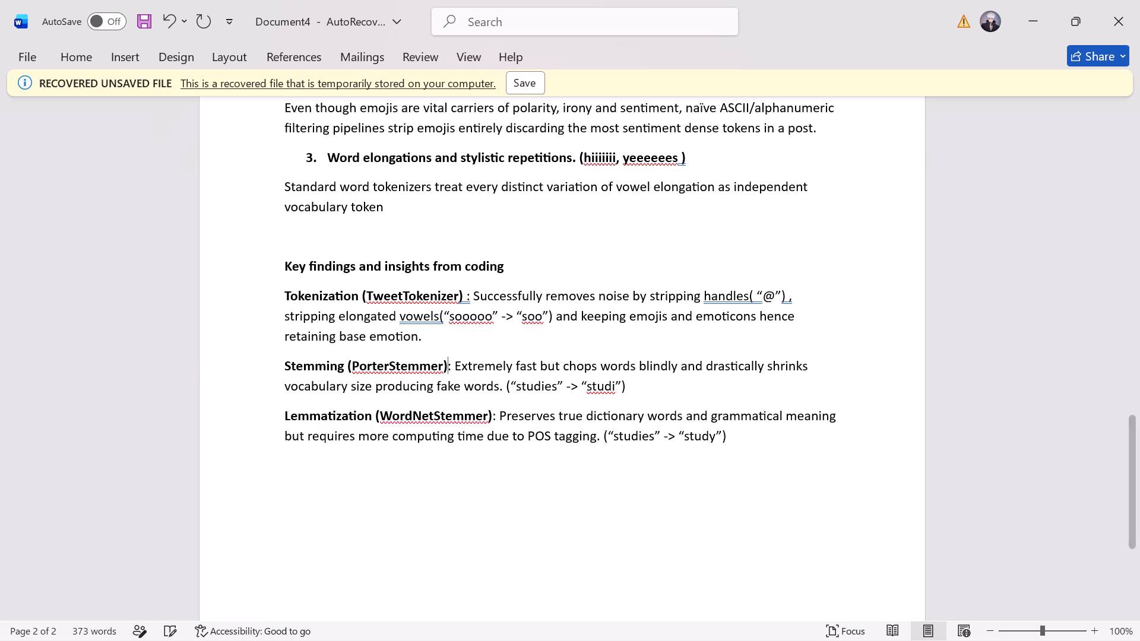
click(494, 418)
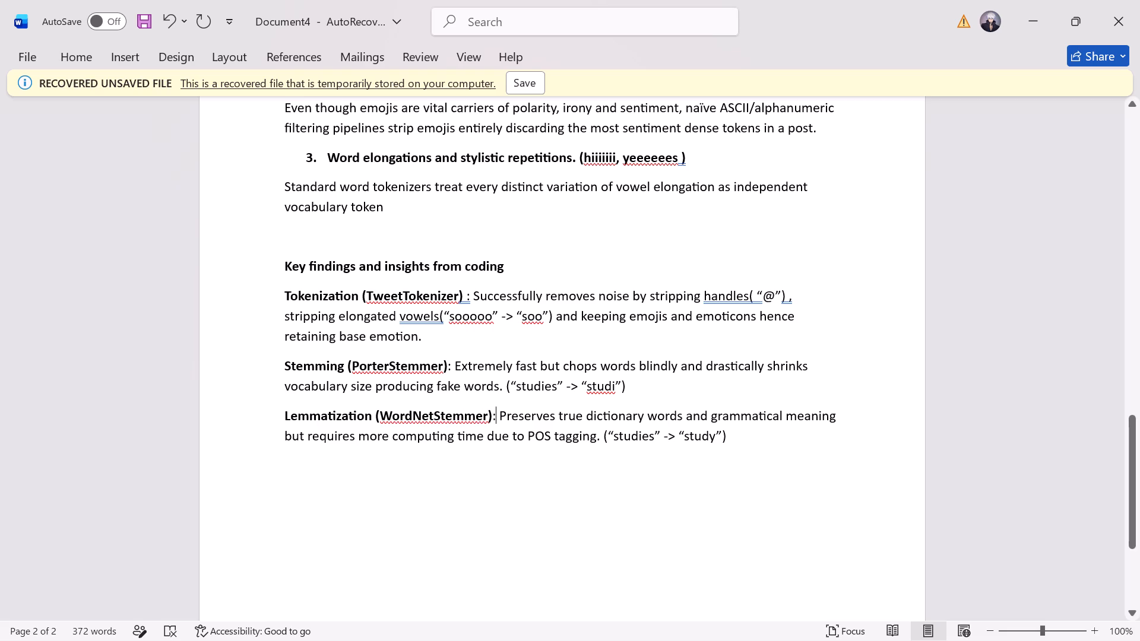
click(492, 418)
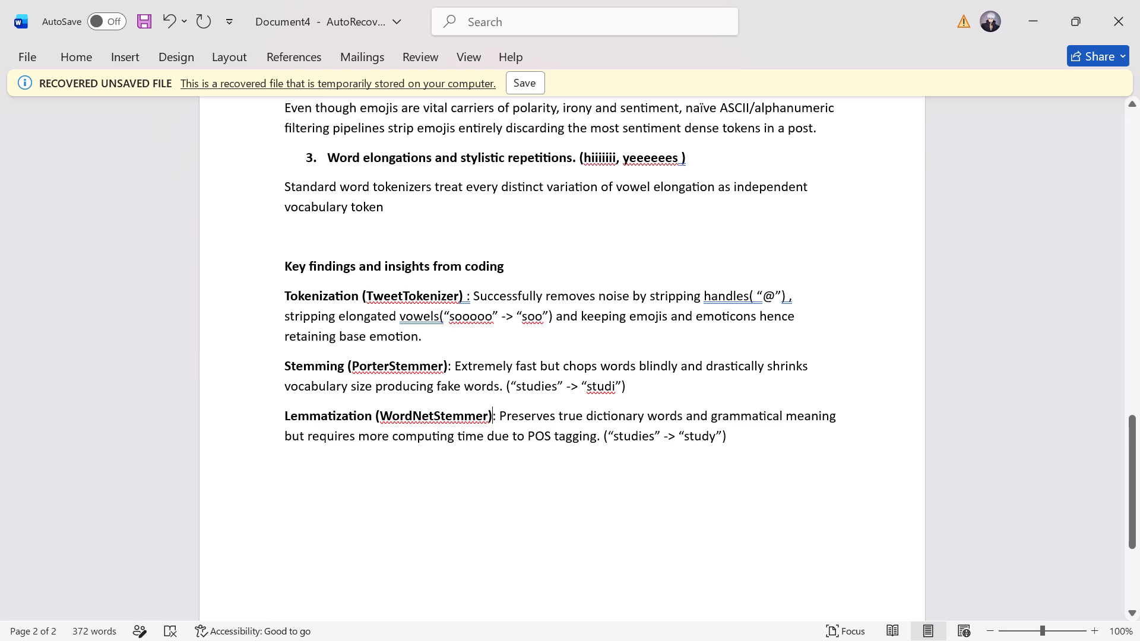
click(465, 298)
key(BackSpace)
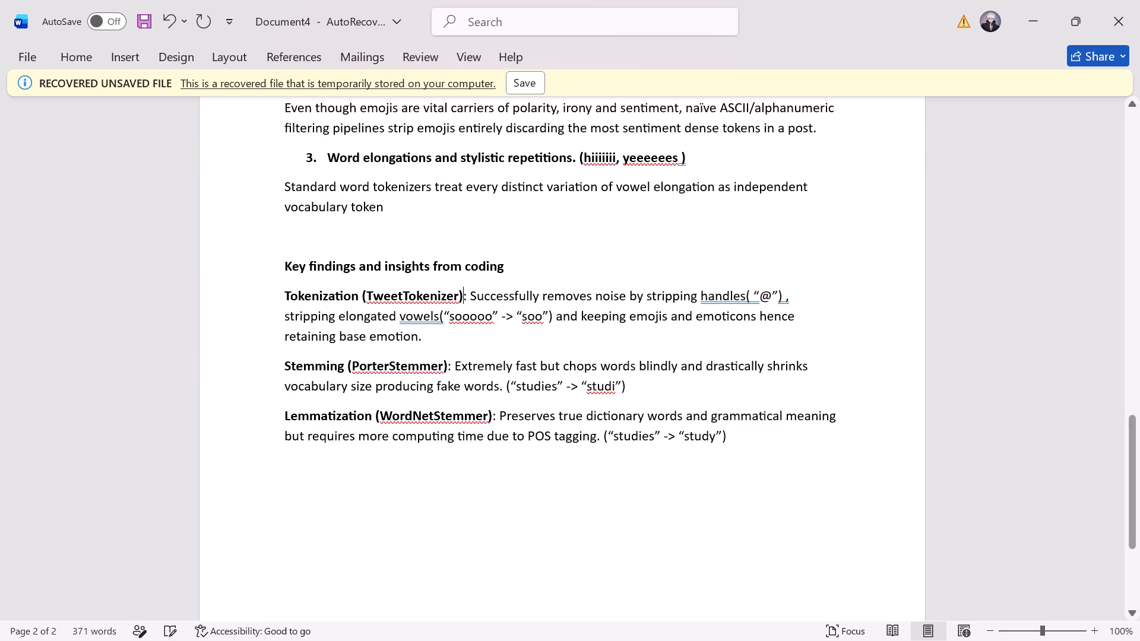
Correct the spacing around the parentheses in the Tokenization paragraph so it reads "handles (“@”), stripping elongated vowels (“sooooo” -> “soo”)".
click(437, 317)
key(b)
key(BackSpace)
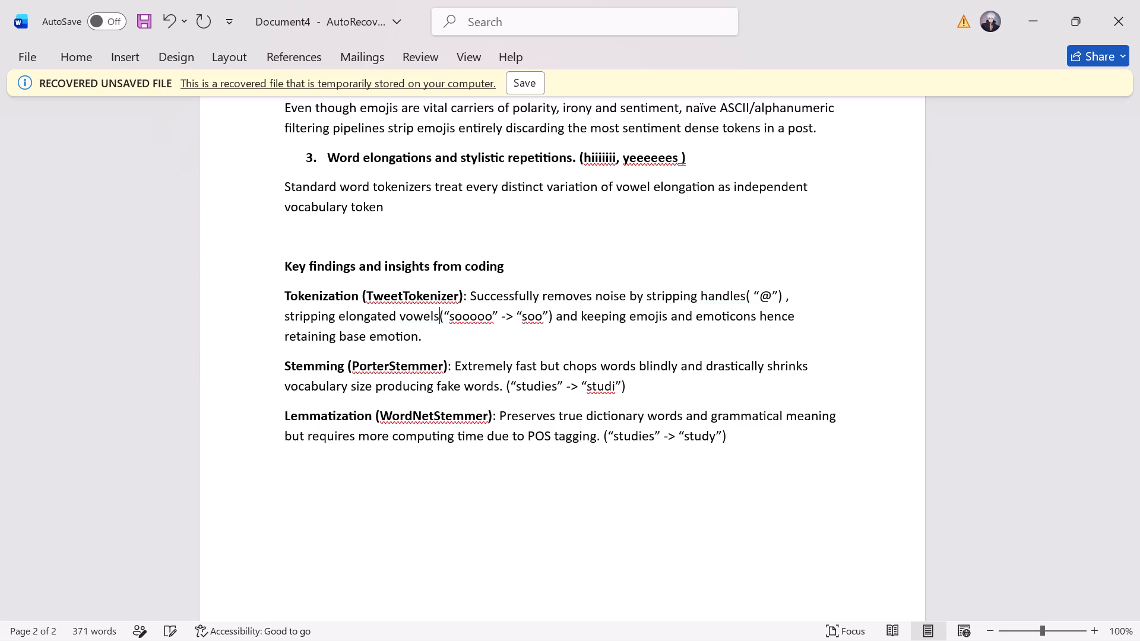
key(space)
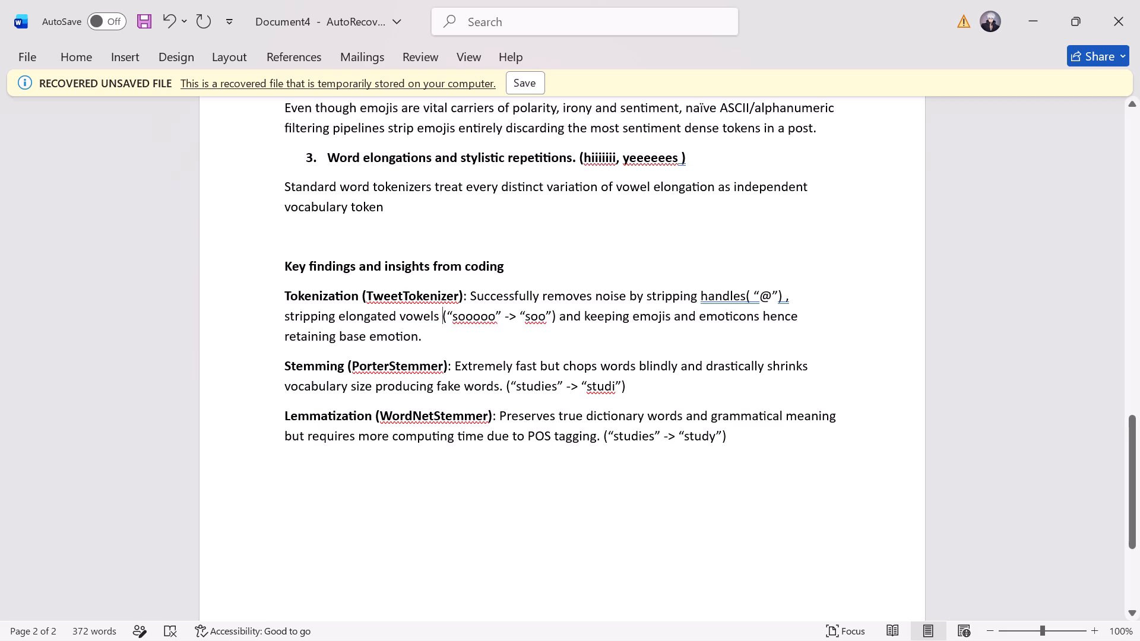
click(745, 297)
key(space)
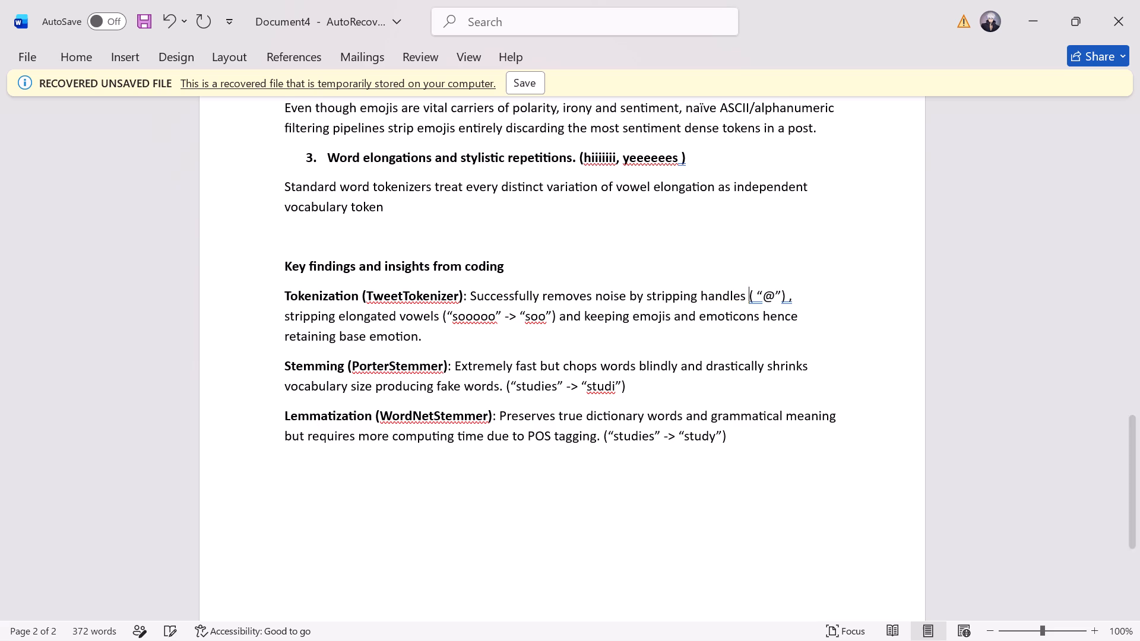
click(788, 295)
key(BackSpace)
click(755, 294)
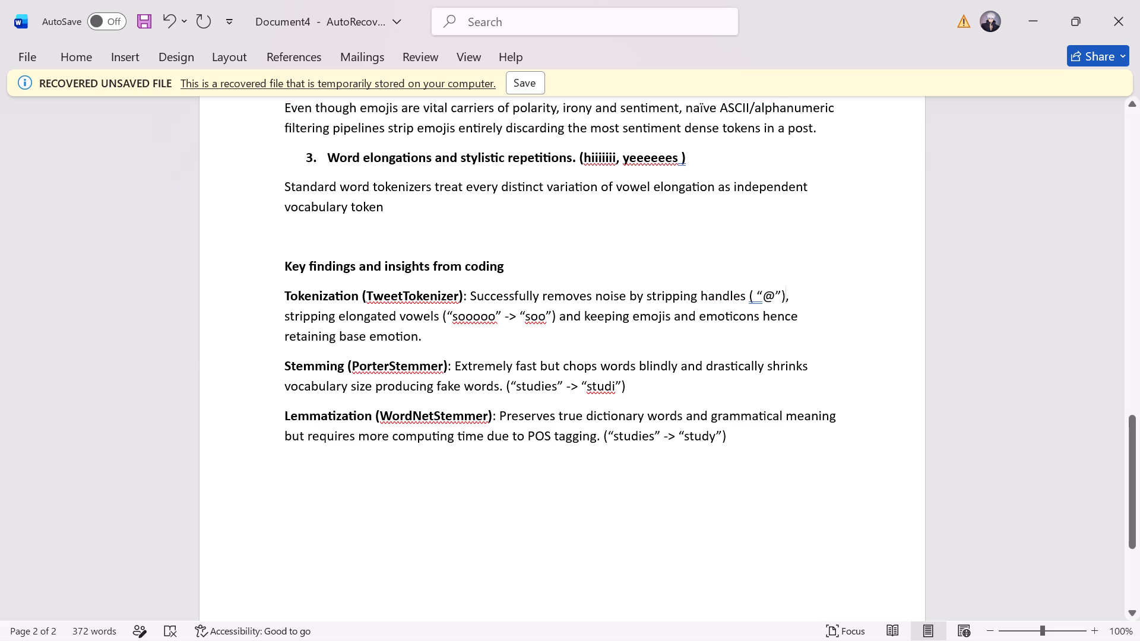
key(BackSpace)
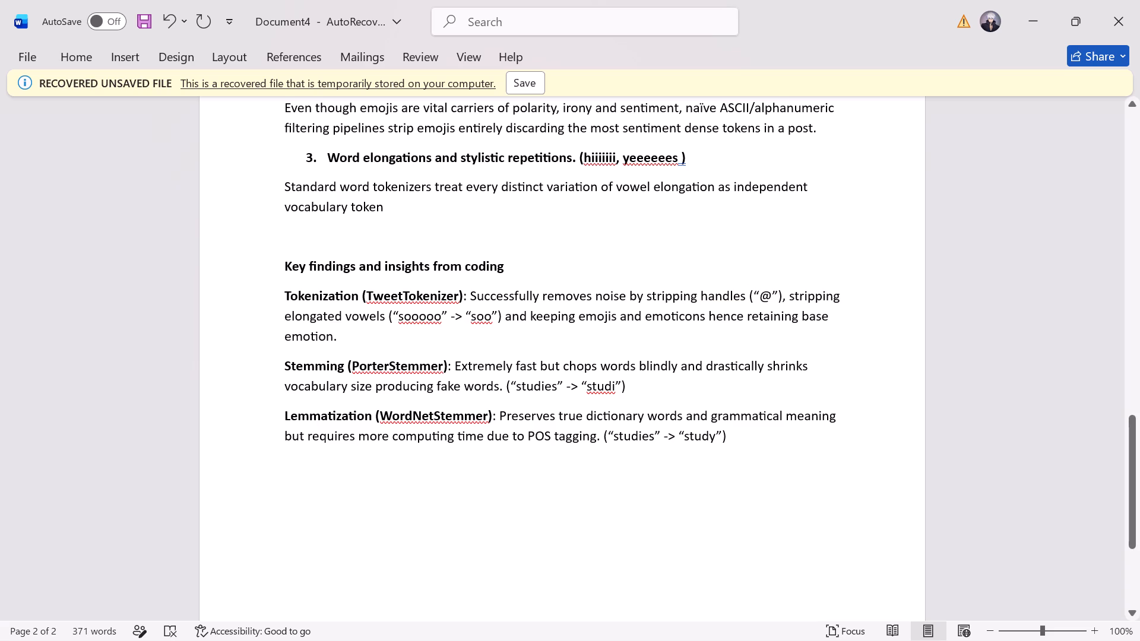
Start a new paragraph below the Lemmatization paragraph with the bold label "Major takeaway :".
click(734, 442)
key(Return)
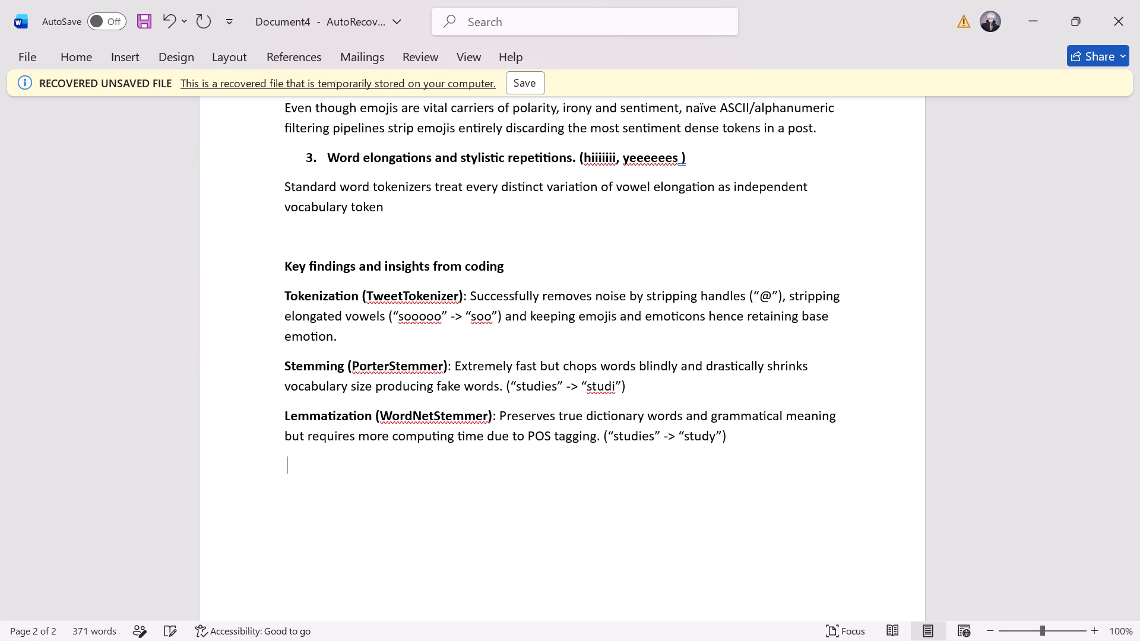
key(BackSpace)
text(ajor takeaway :)
key(space)
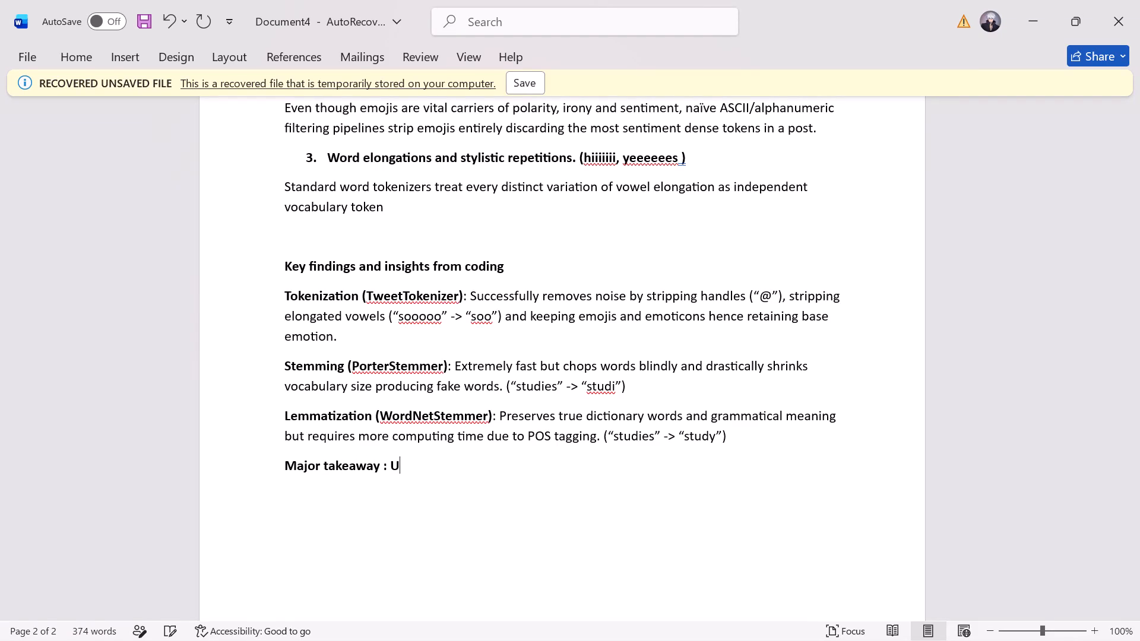
Write "Use lemmatization for traditional bag-of-words/TF-IDF models to retain semantic accuracy" after the "Major takeaway :" label.
key(s)
key(BackSpace)
text(se lemmati)
text(zation)
key(space)
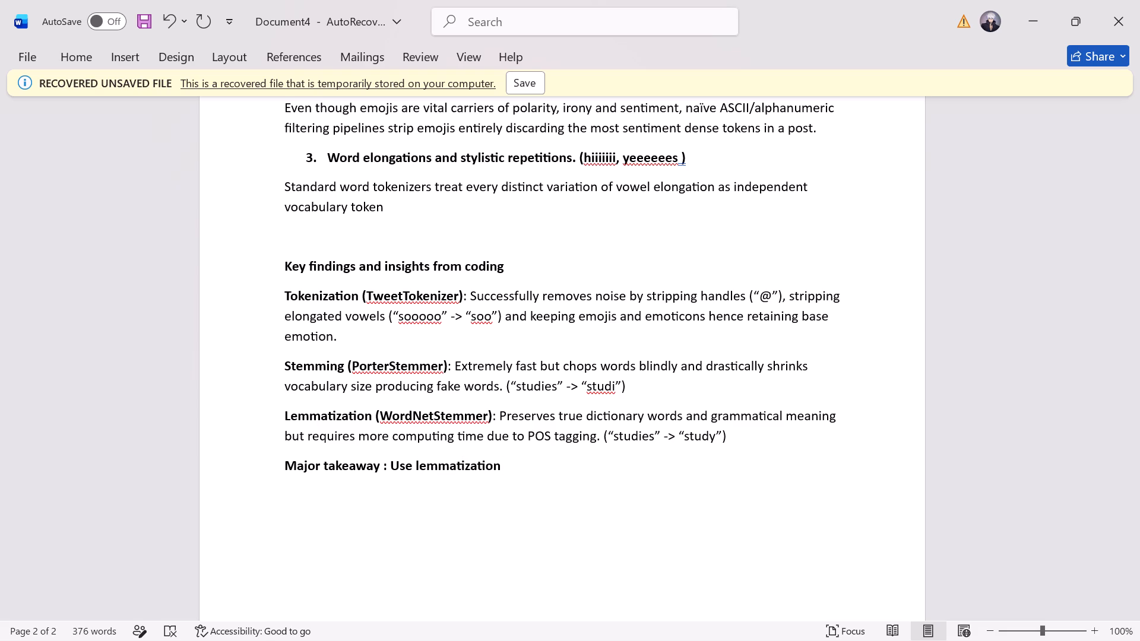
text(for traditional)
key(space)
text(bag_)
key(BackSpace)
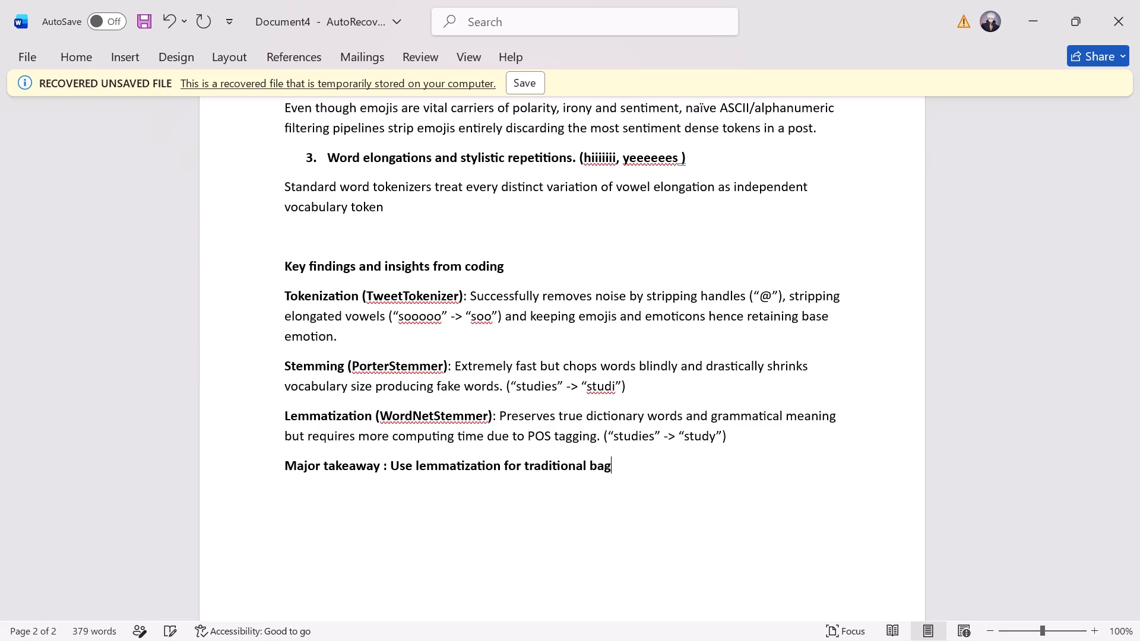
text(-of-wods)
key(BackSpace)
key(BackSpace)
text(rds)
key(slash)
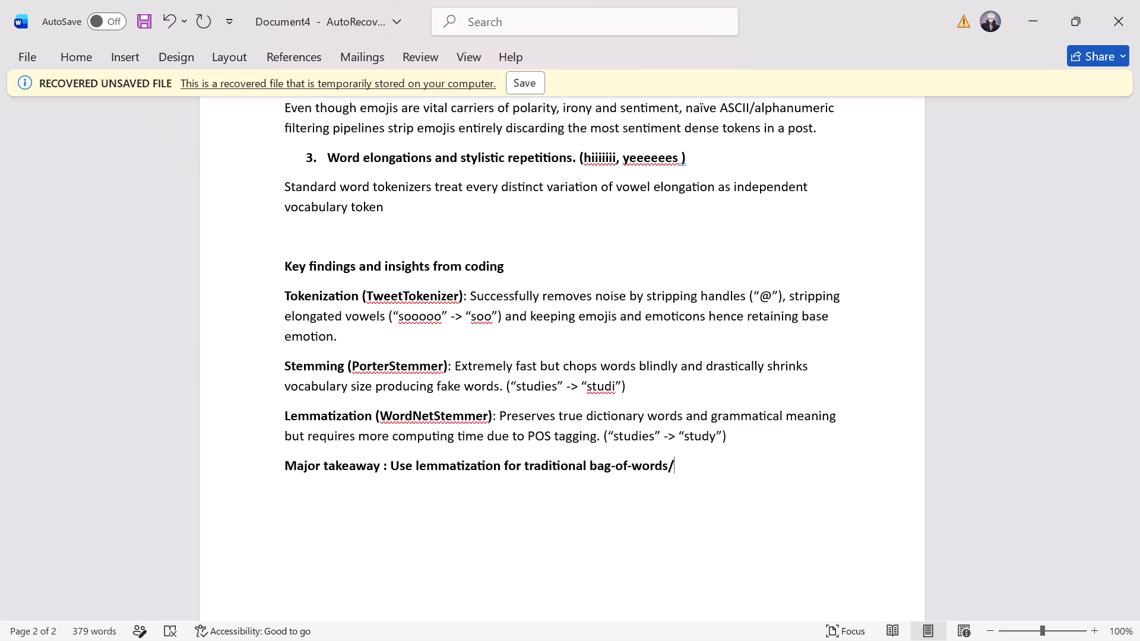
text(TF)
key(minus)
key(i)
text(DF)
key(space)
text(MO)
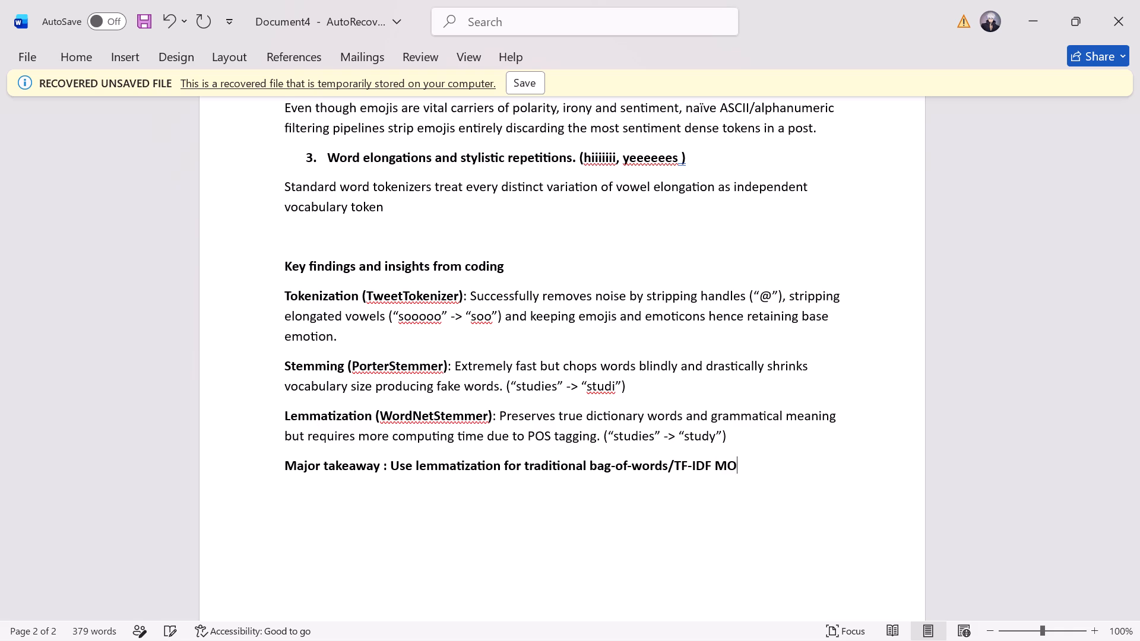
key(BackSpace)
key(BackSpace)
text(modd)
key(BackSpace)
text(els to retain)
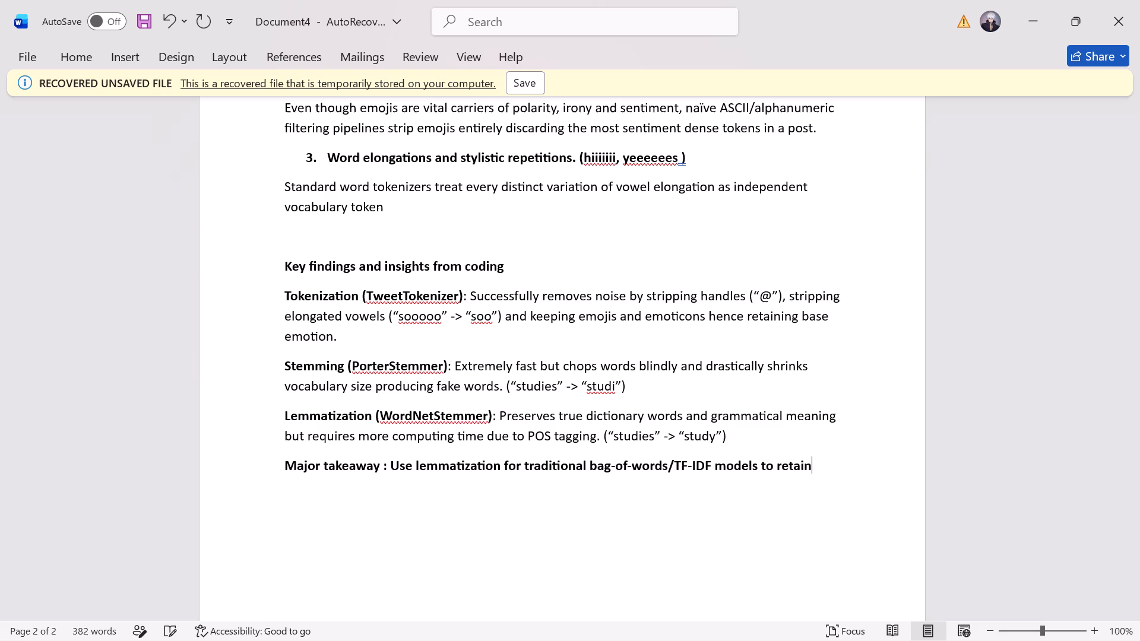
key(space)
text(semantic accuracy)
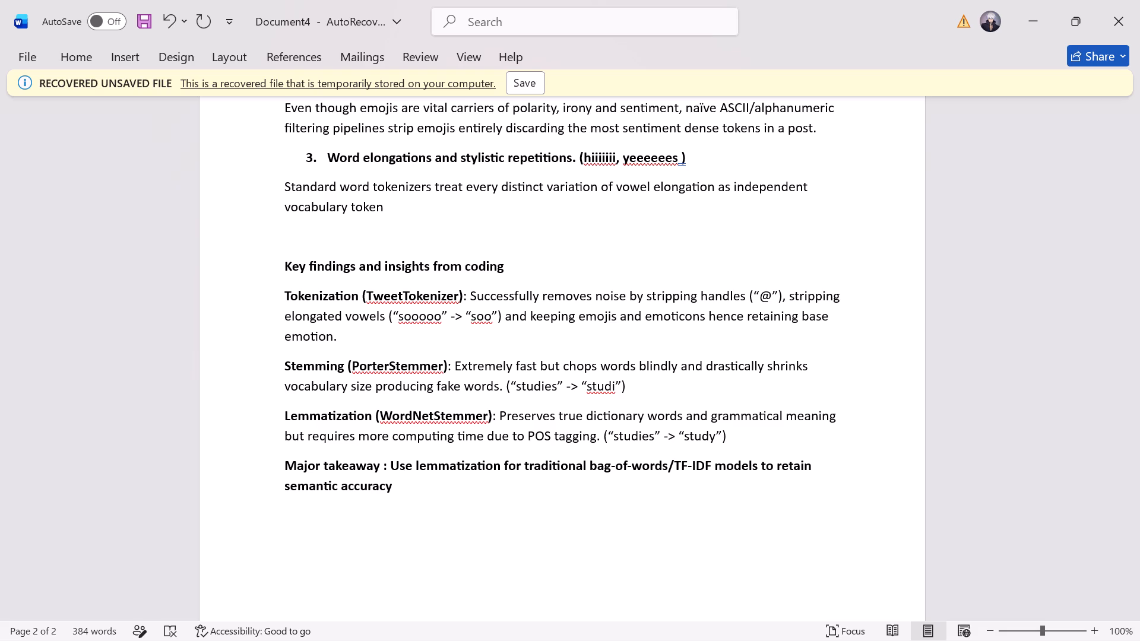
Move the takeaway sentence into its own paragraph below the "Major takeaway :" label.
click(388, 467)
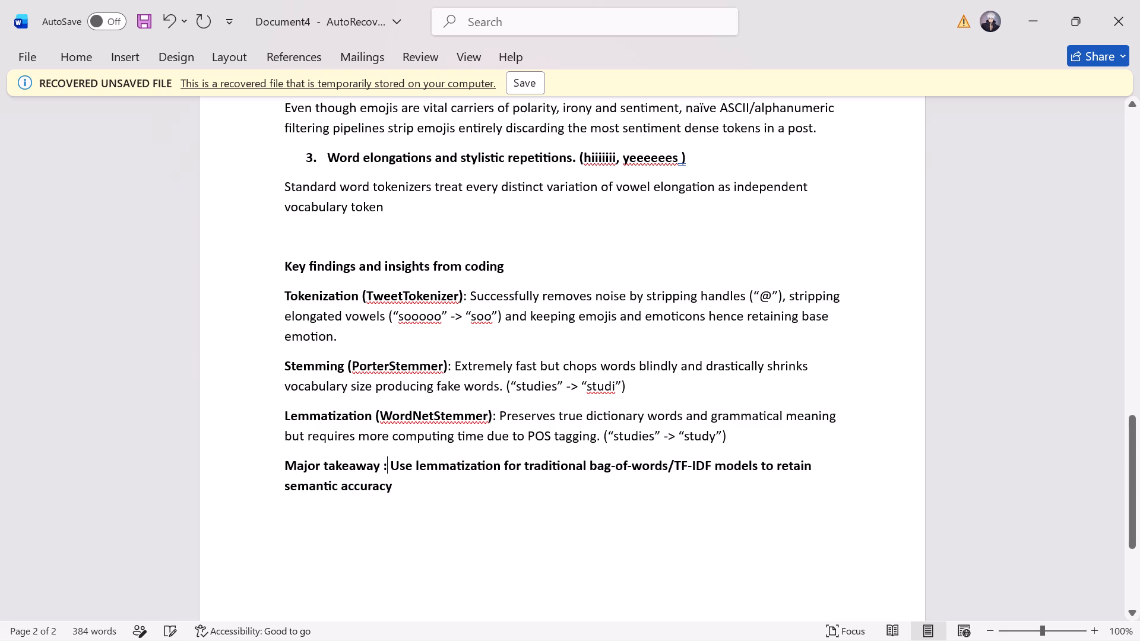
key(Return)
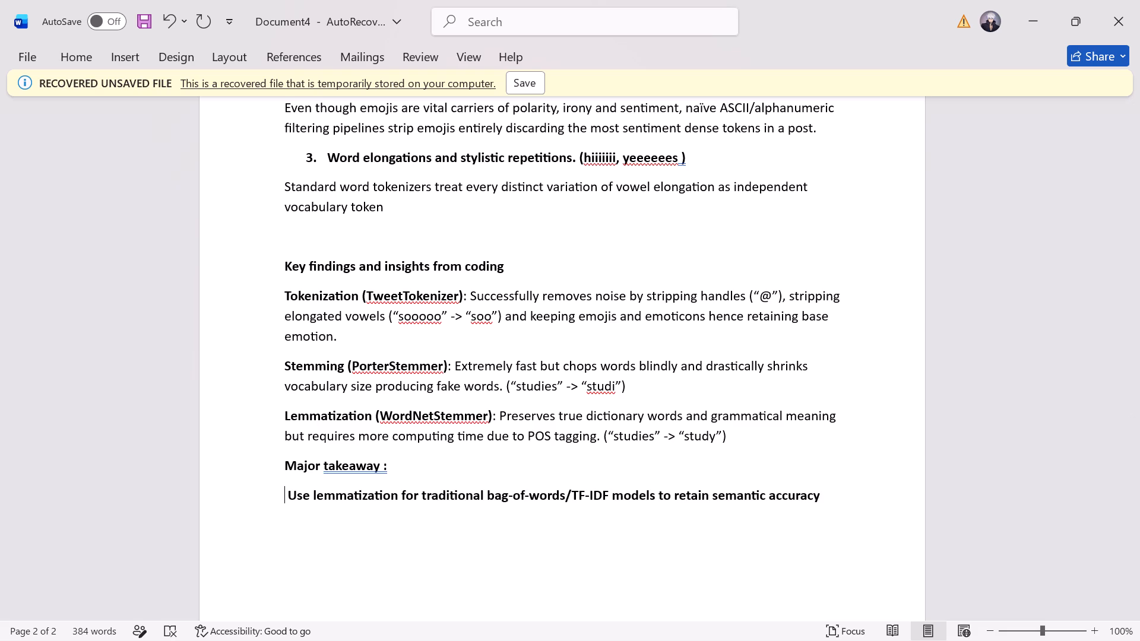
Format the takeaway sentence as a solid round bullet item and end it with a period.
click(84, 60)
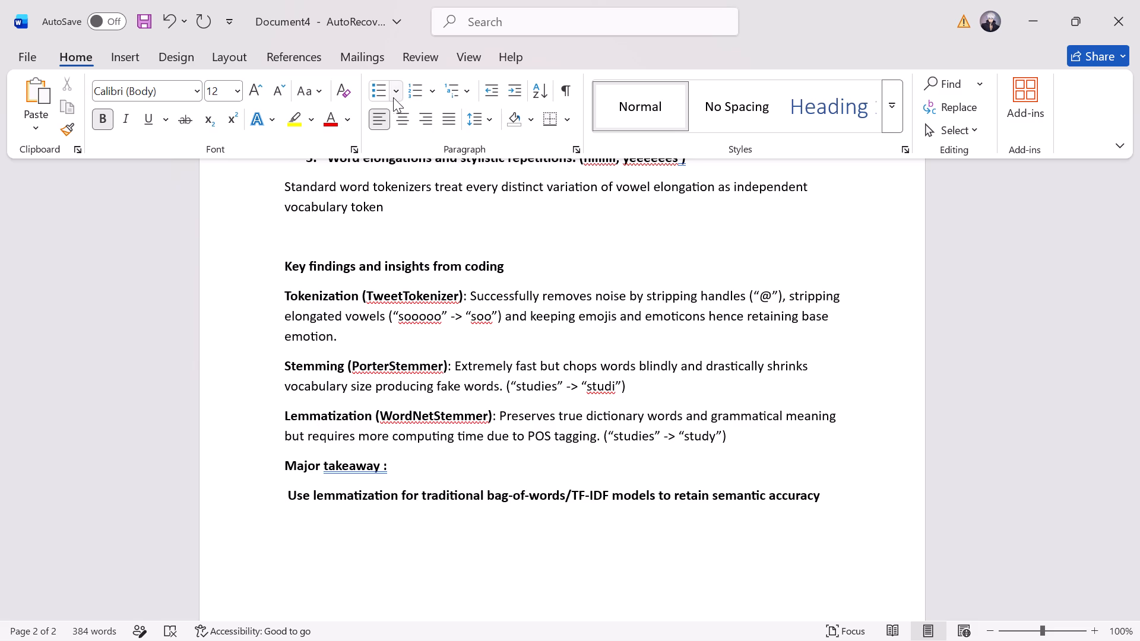
click(395, 94)
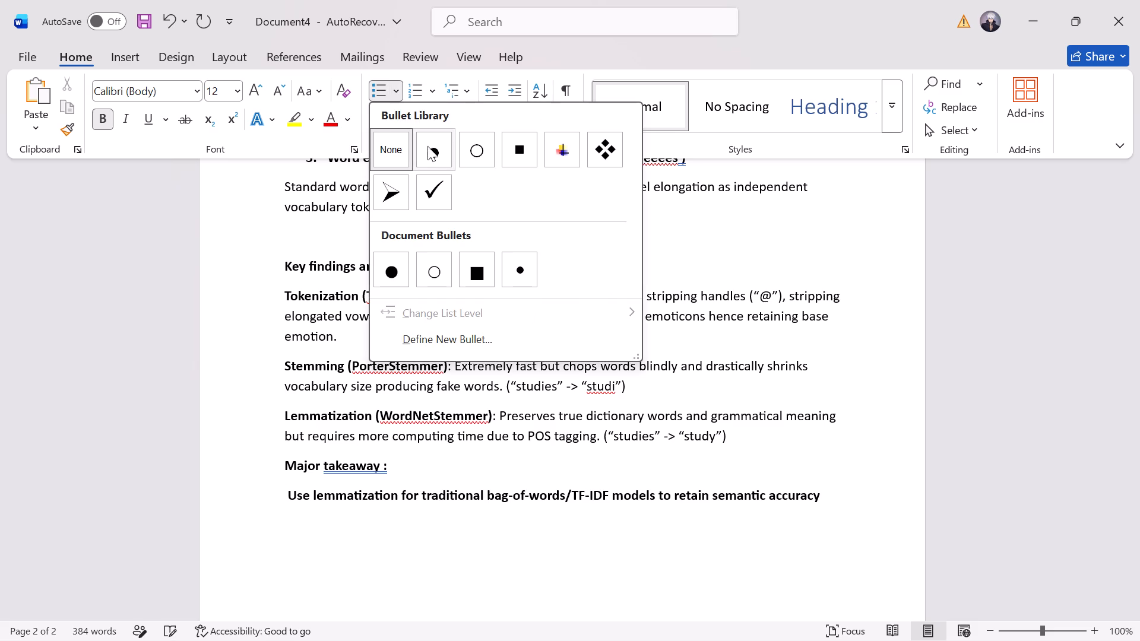
click(432, 148)
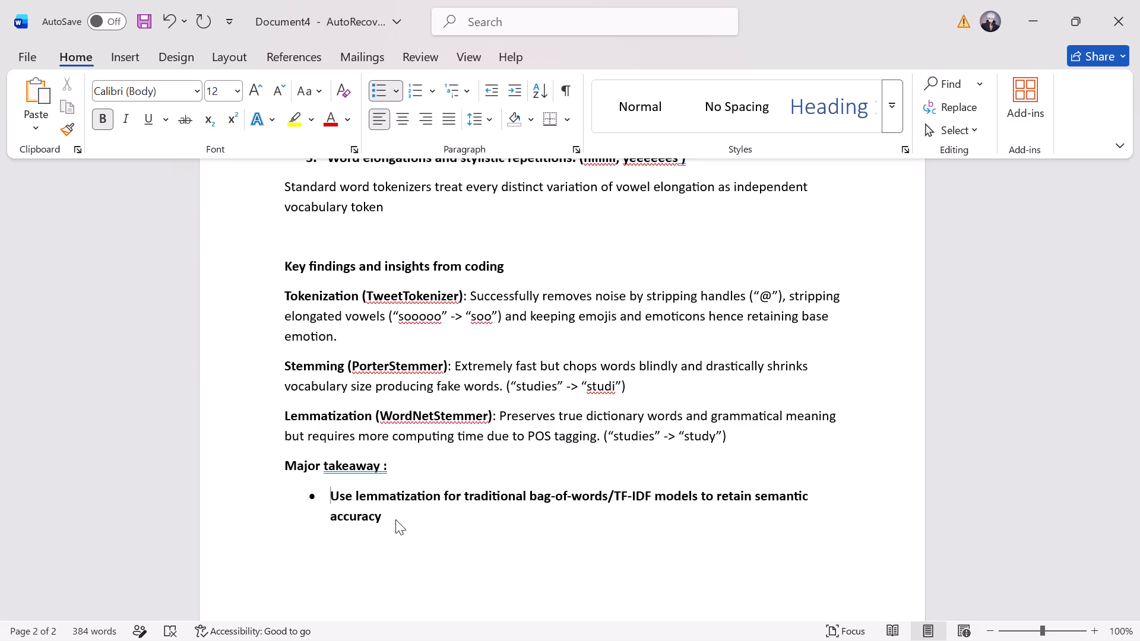
click(395, 519)
click(384, 517)
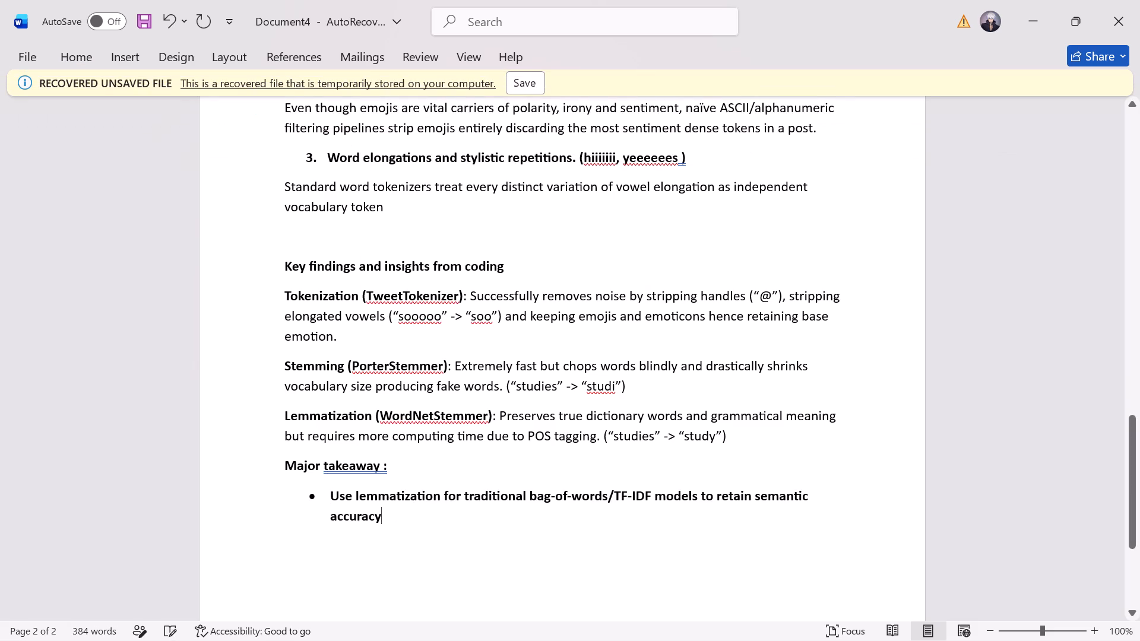
key(period)
Add a second bullet below the first takeaway beginning "Skip both stemming and lemmatization".
key(Return)
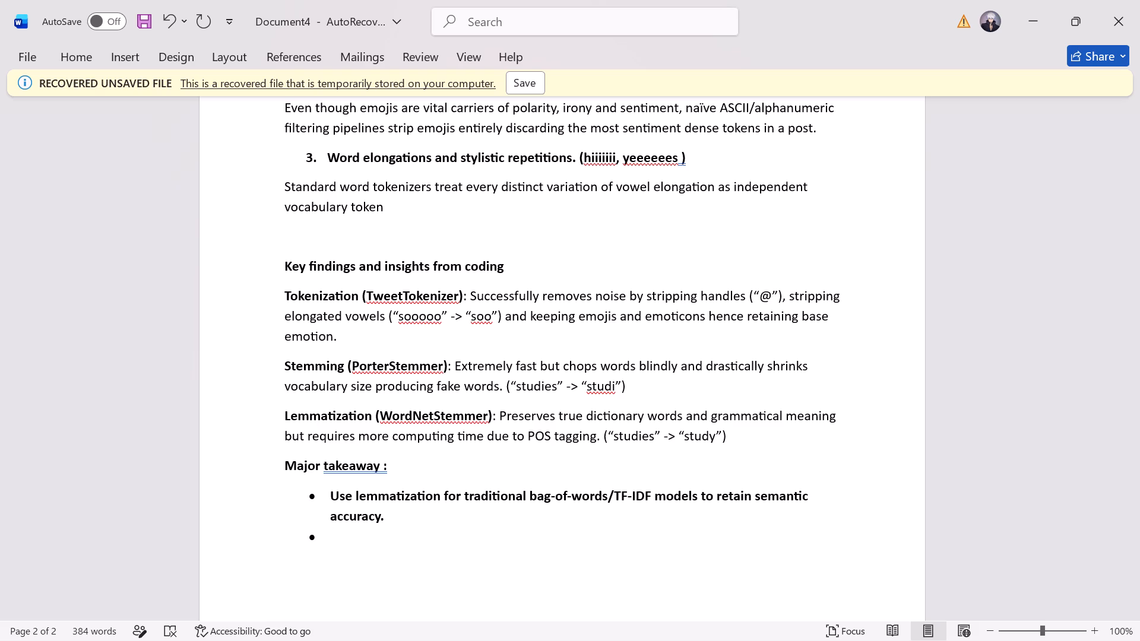
key(s)
text(kip)
key(space)
text(both stemming)
key(space)
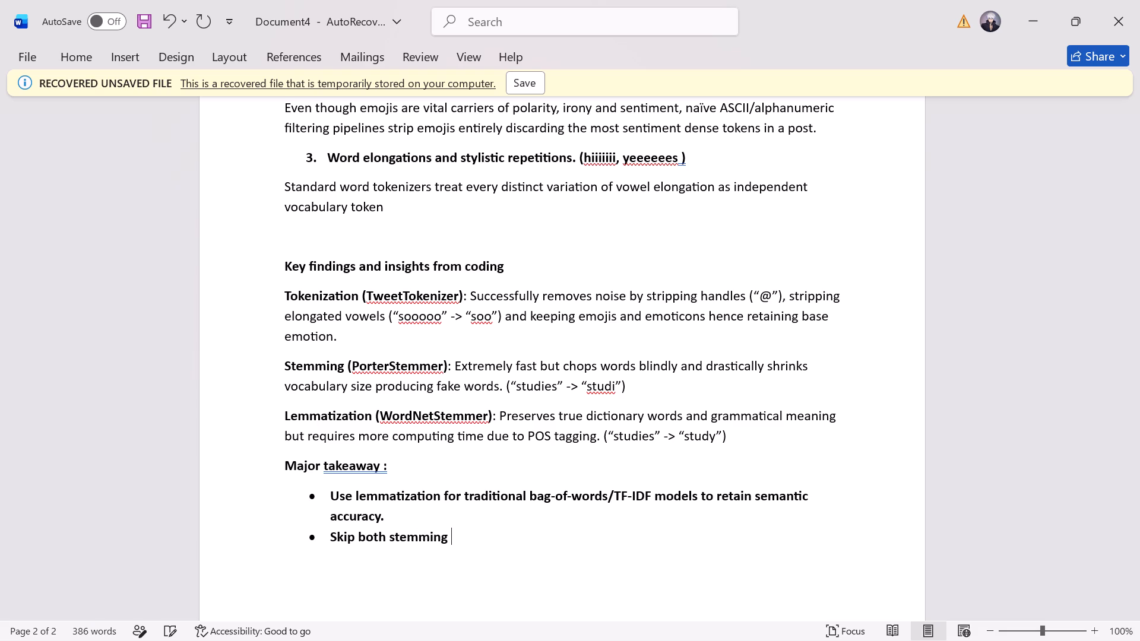
text(and)
key(space)
text(lemma)
text(tization)
key(space)
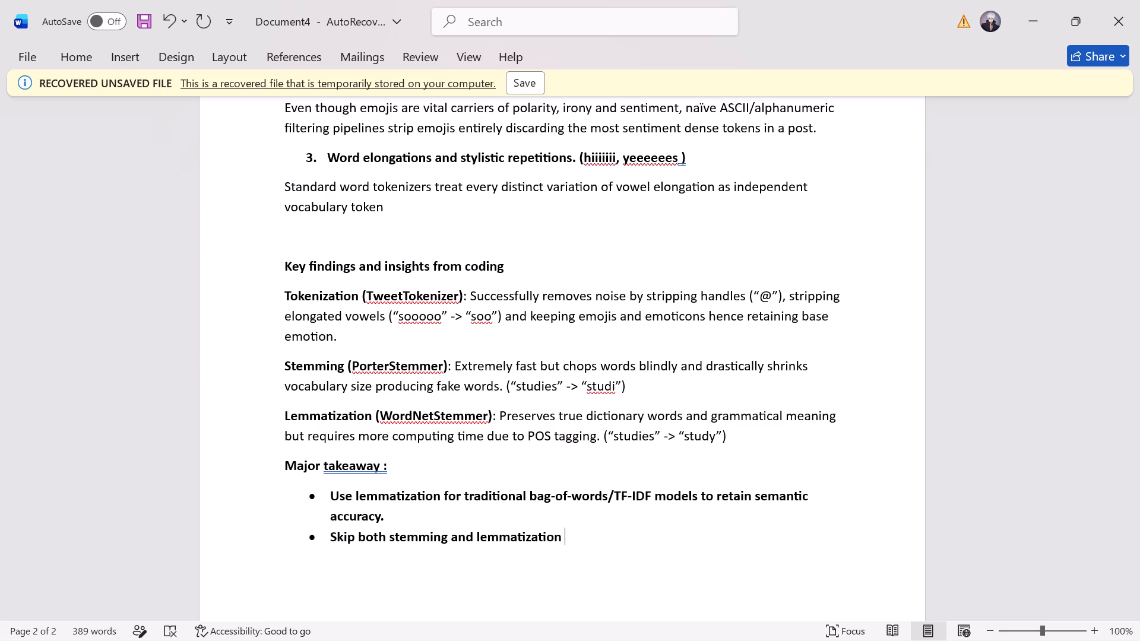
Continue the second bullet with "if using modern Transformers (BERT)".
text(if)
key(space)
text(using)
key(space)
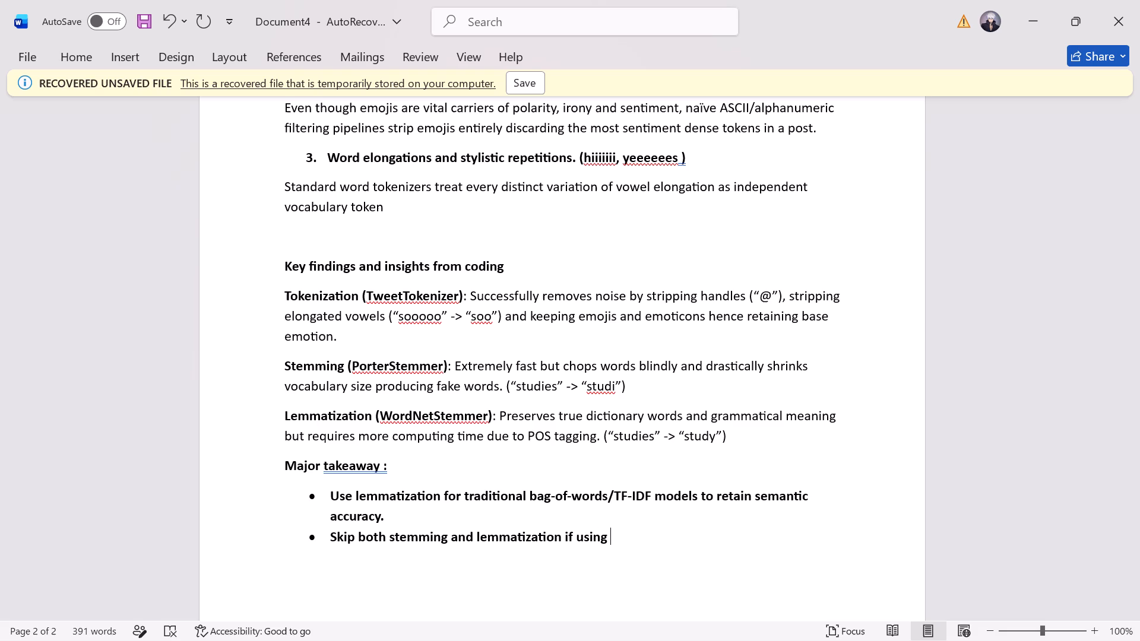
text(modern)
key(space)
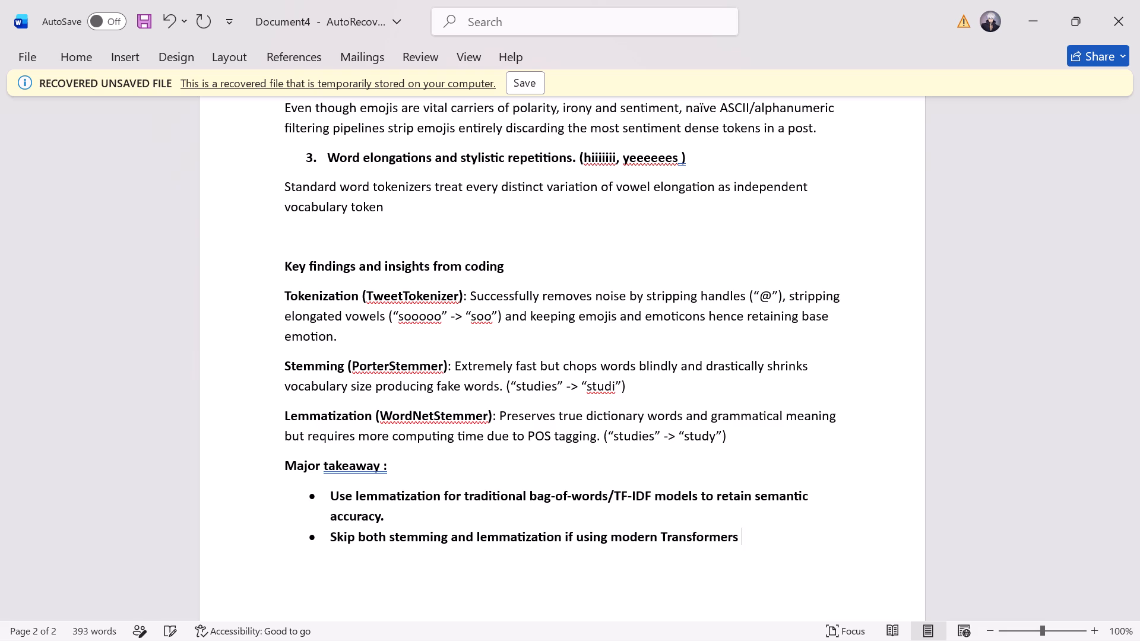
key(BackSpace)
key(space)
key(BackSpace)
key(space)
key(BackSpace)
key(shift+parenleft)
key(BackSpace)
key(space)
key(shift+parenleft)
text(BERT)
key(shift+parenright)
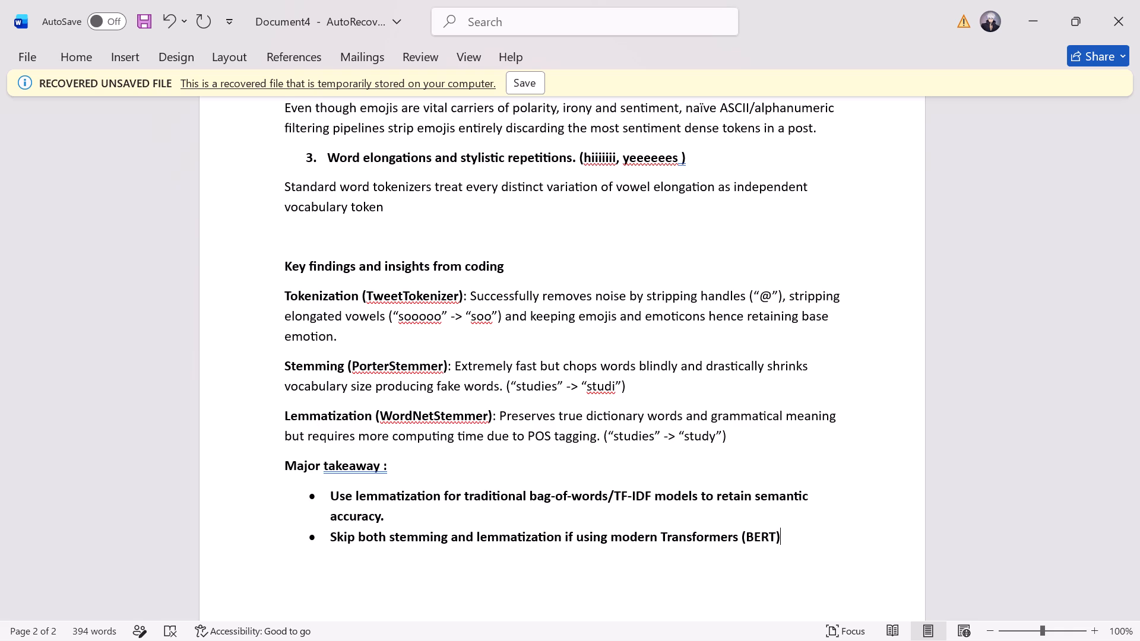
Continue the second bullet with the reason "as their subword tokenizers".
key(space)
text(as their subword)
key(space)
key(r)
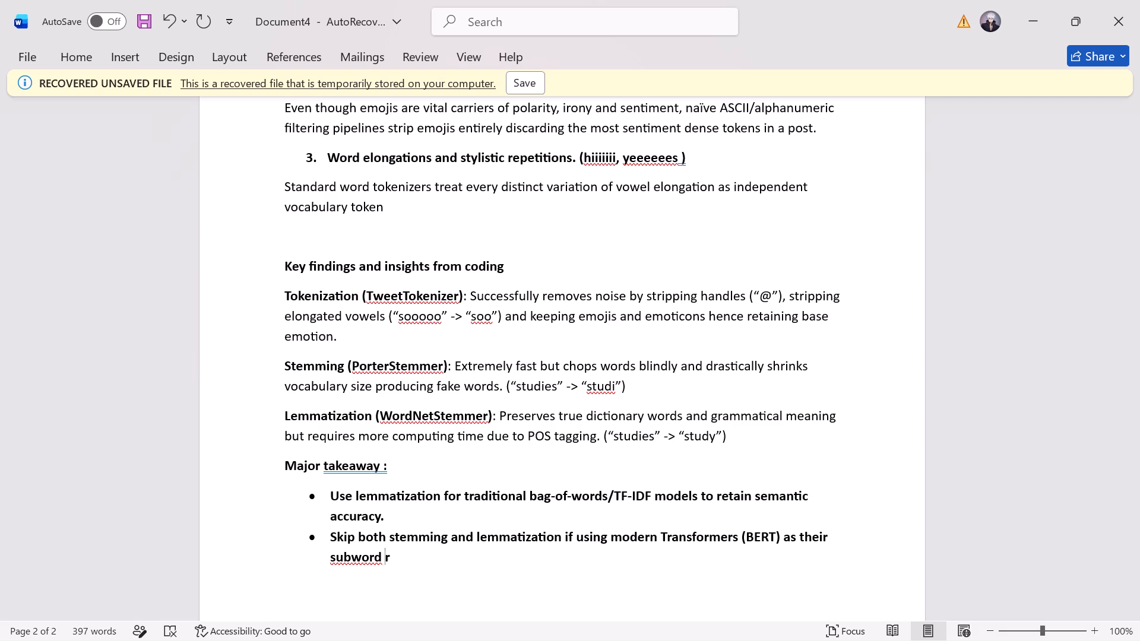
key(BackSpace)
key(t)
key(BackSpace)
text(tokenizers)
key(space)
key(BackSpace)
key(s)
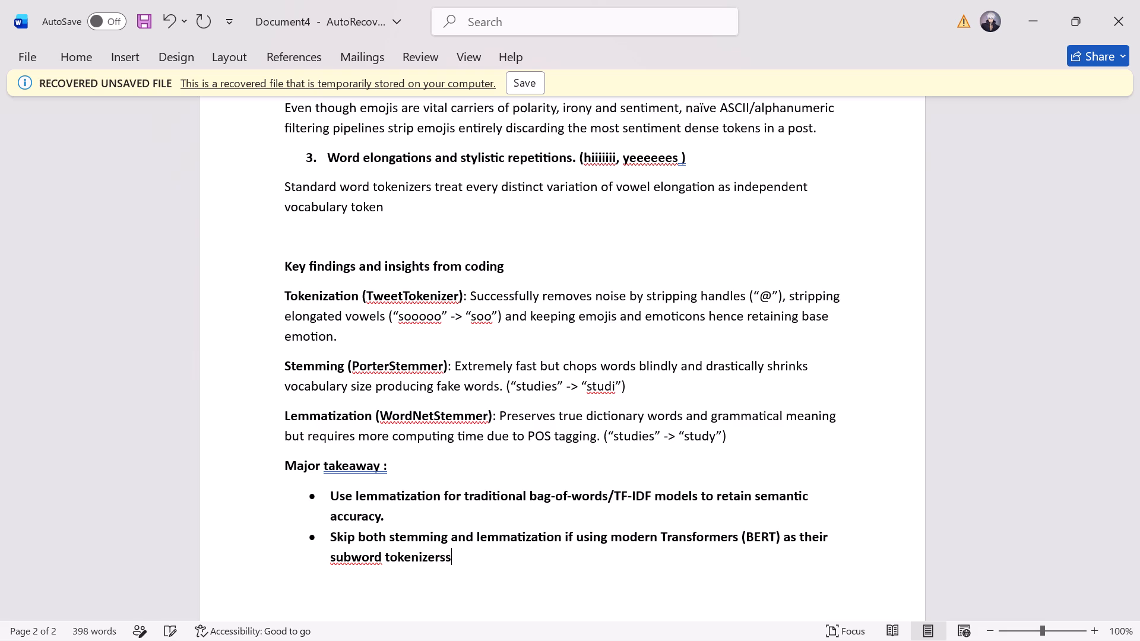
key(BackSpace)
key(space)
Finish the second bullet with "handle morphology natively.".
text(handle morphology ntivelu)
key(BackSpace)
key(BackSpace)
key(BackSpace)
key(BackSpace)
key(BackSpace)
key(BackSpace)
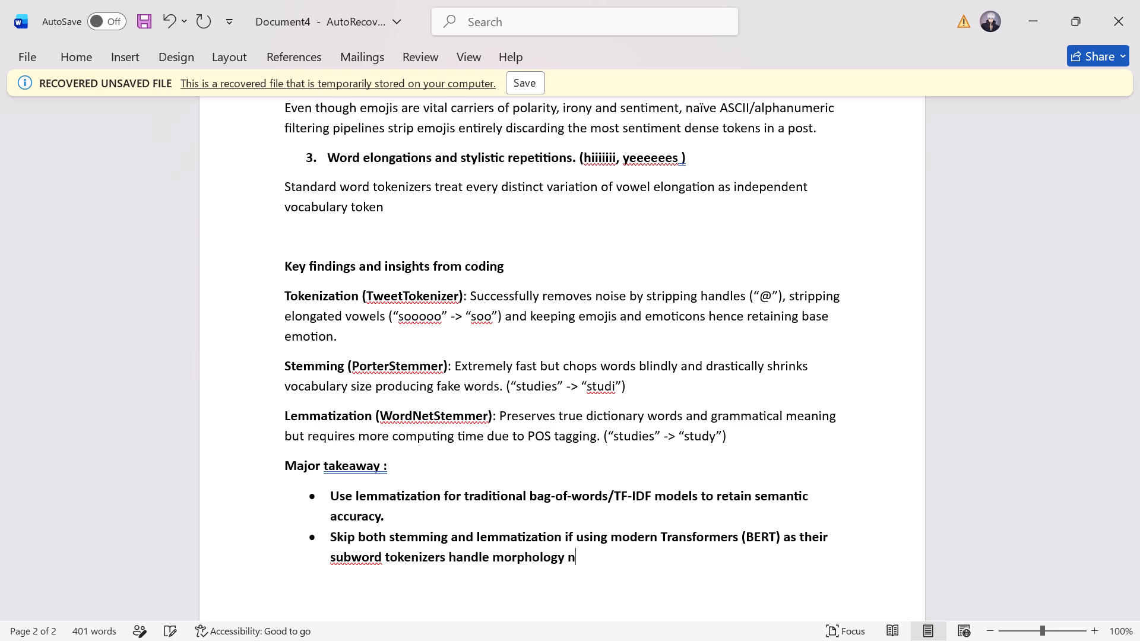
text(atively)
key(period)
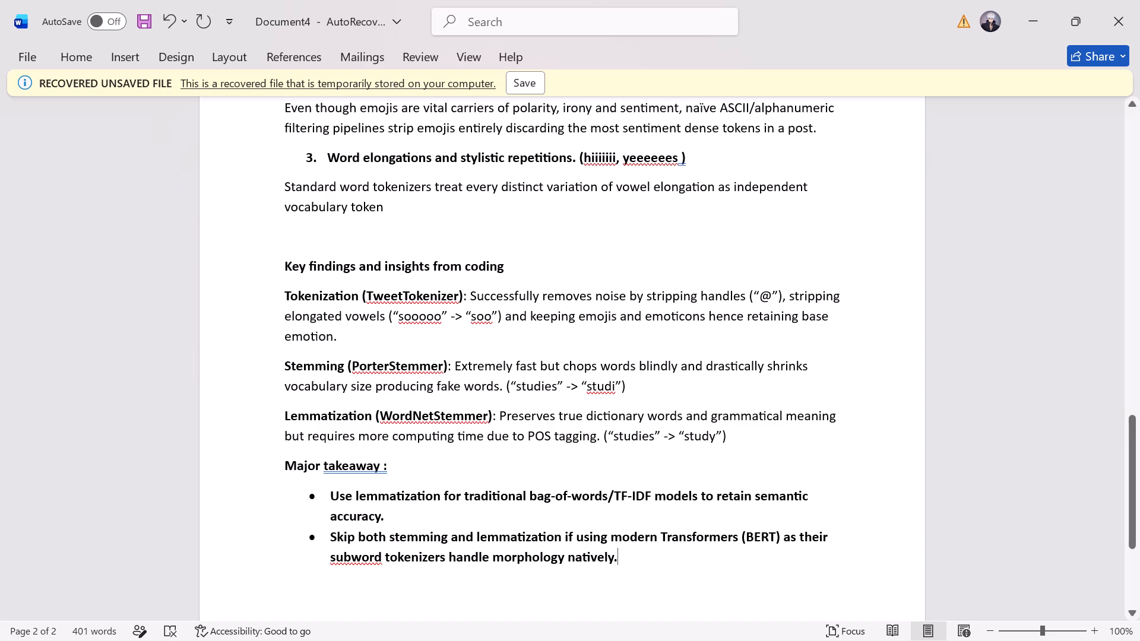
Remove the bold formatting from both bullets under "Major takeaway :".
drag(310, 488, 662, 561)
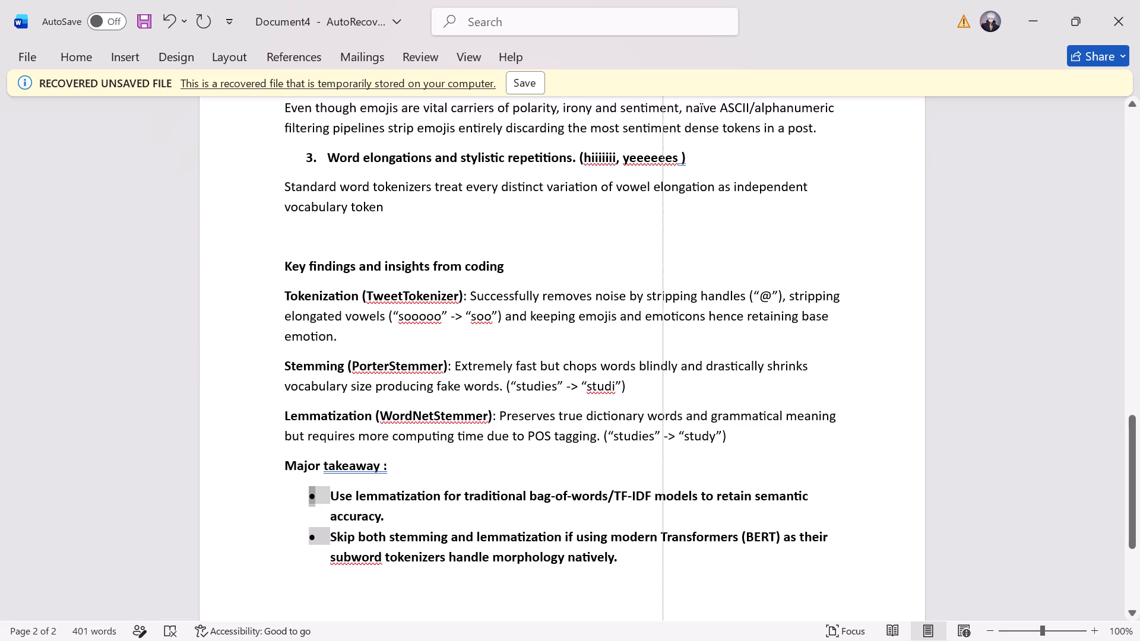
drag(662, 561, 309, 557)
drag(664, 575, 324, 509)
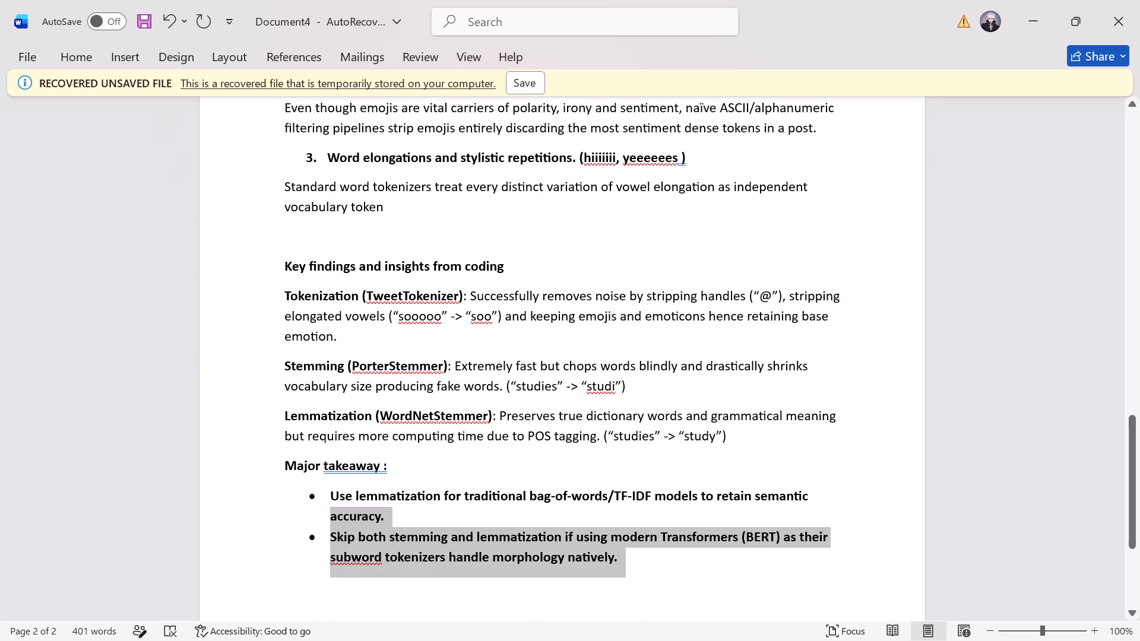
drag(324, 509, 310, 499)
click(315, 465)
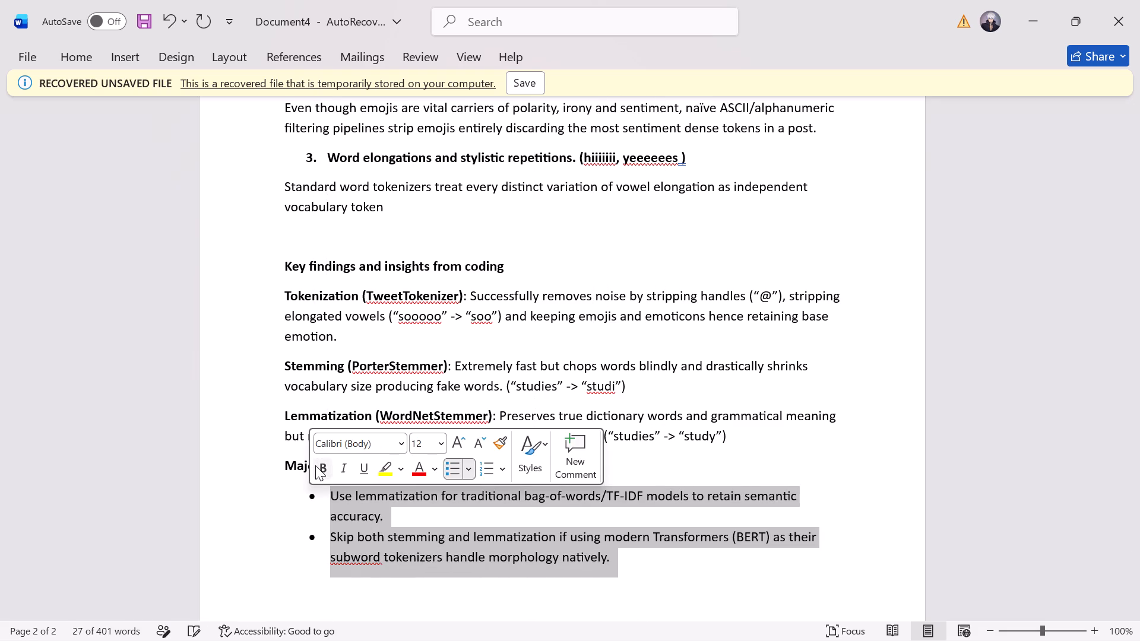
click(635, 558)
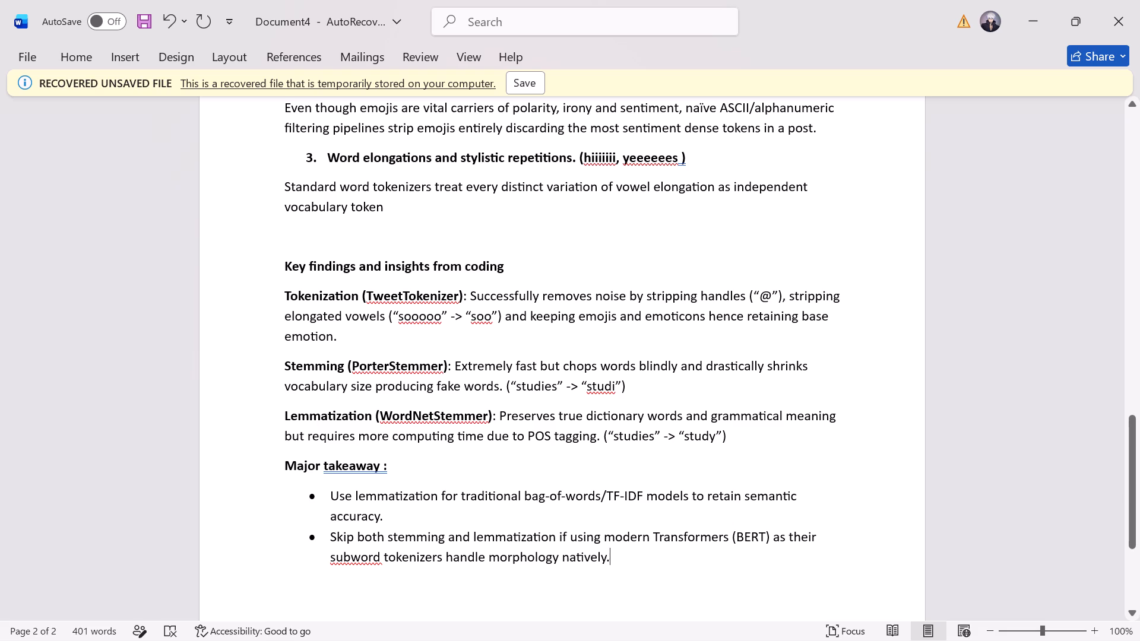
Copy the second takeaway bullet about skipping stemming and lemmatization.
drag(328, 534, 625, 573)
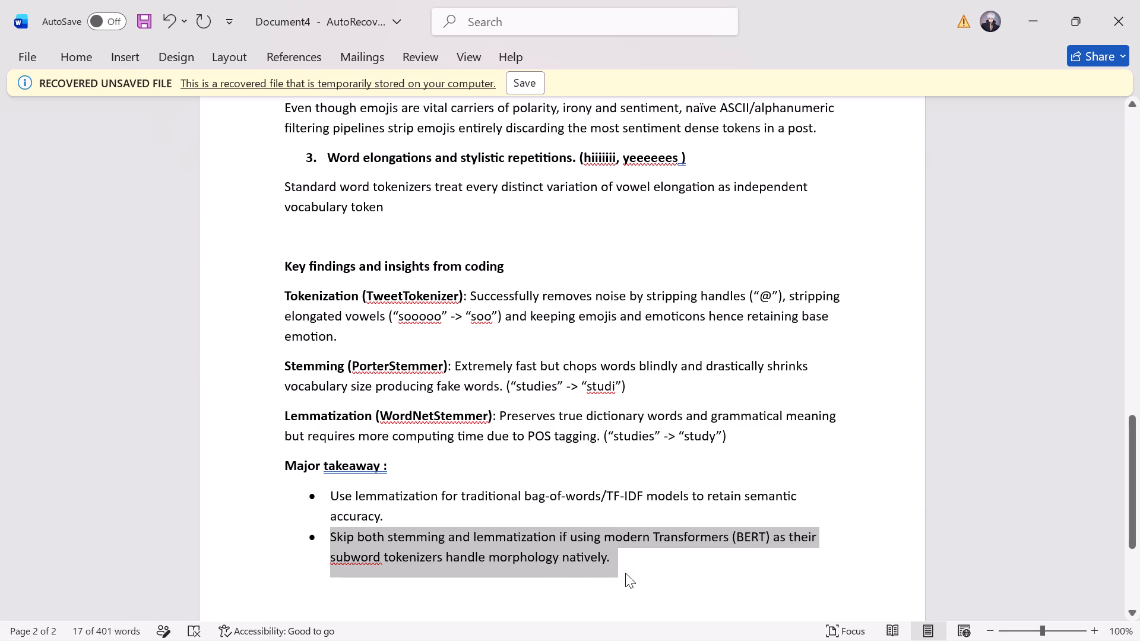
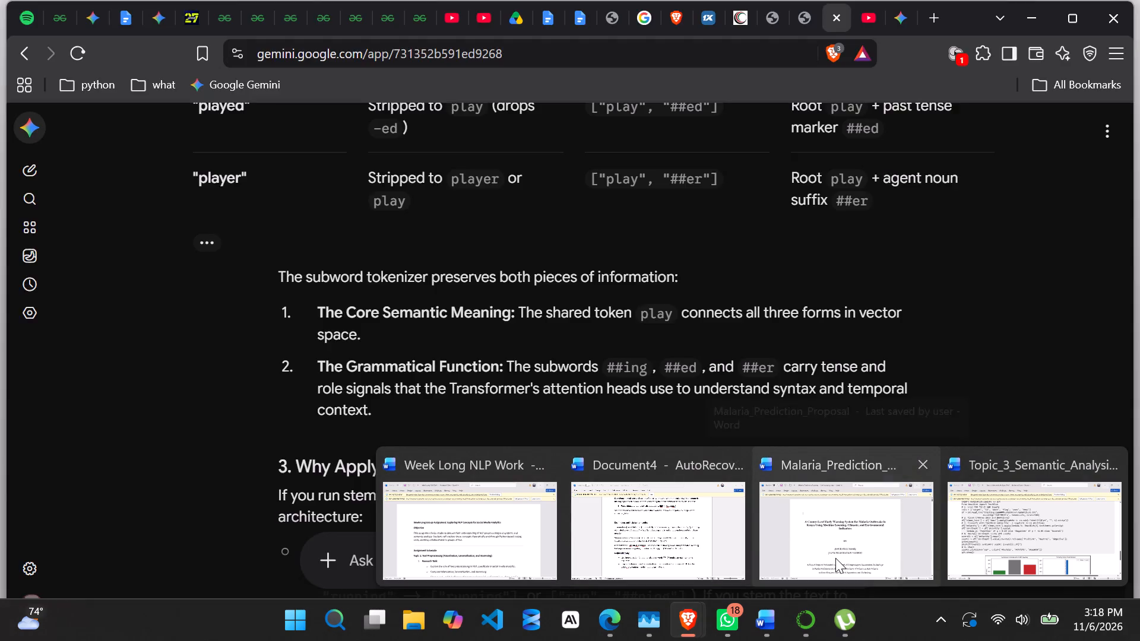
Switch to the Document4 report in Word and review it from the major takeaways back to the Topic one title.
click(663, 545)
scroll(664, 462, down, 2)
click(711, 452)
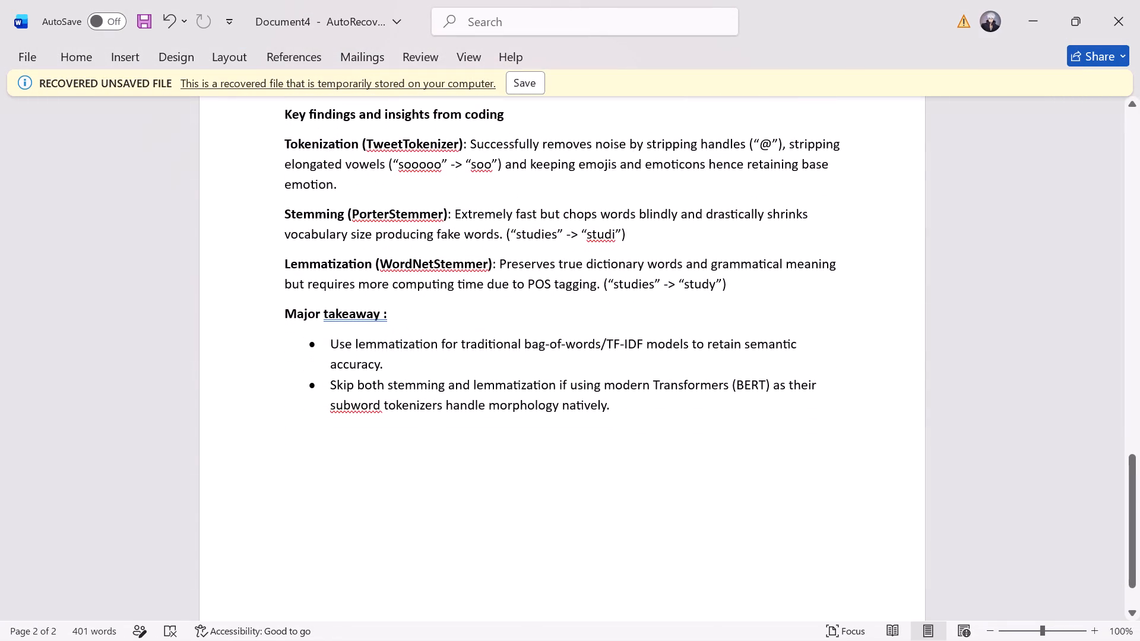
scroll(711, 452, up, 5)
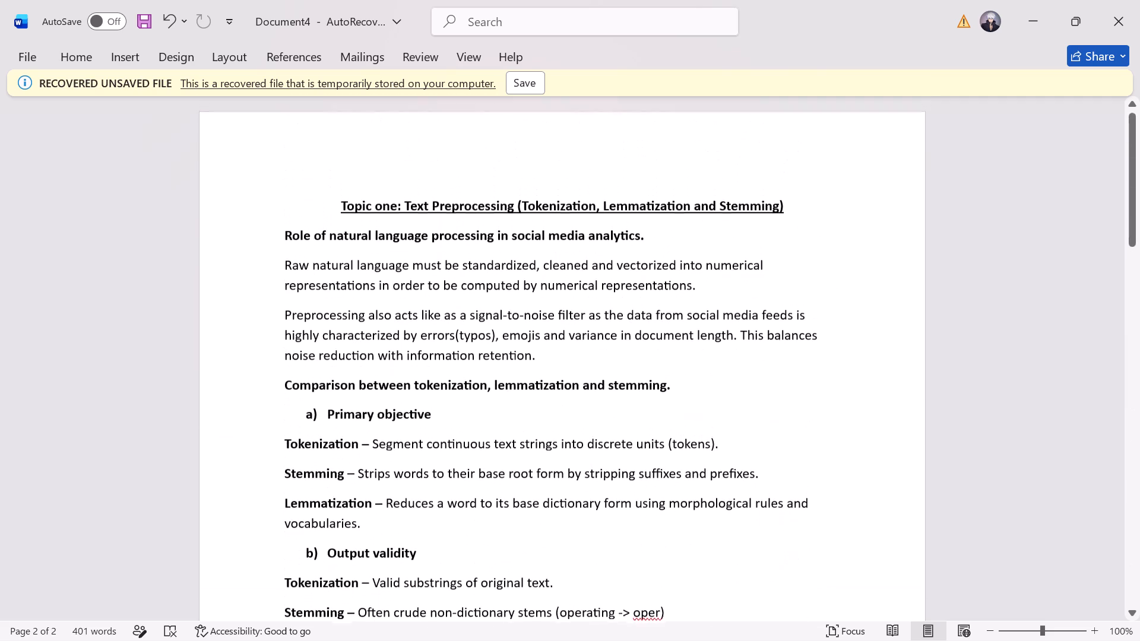
scroll(711, 452, up, 3)
scroll(711, 452, down, 1)
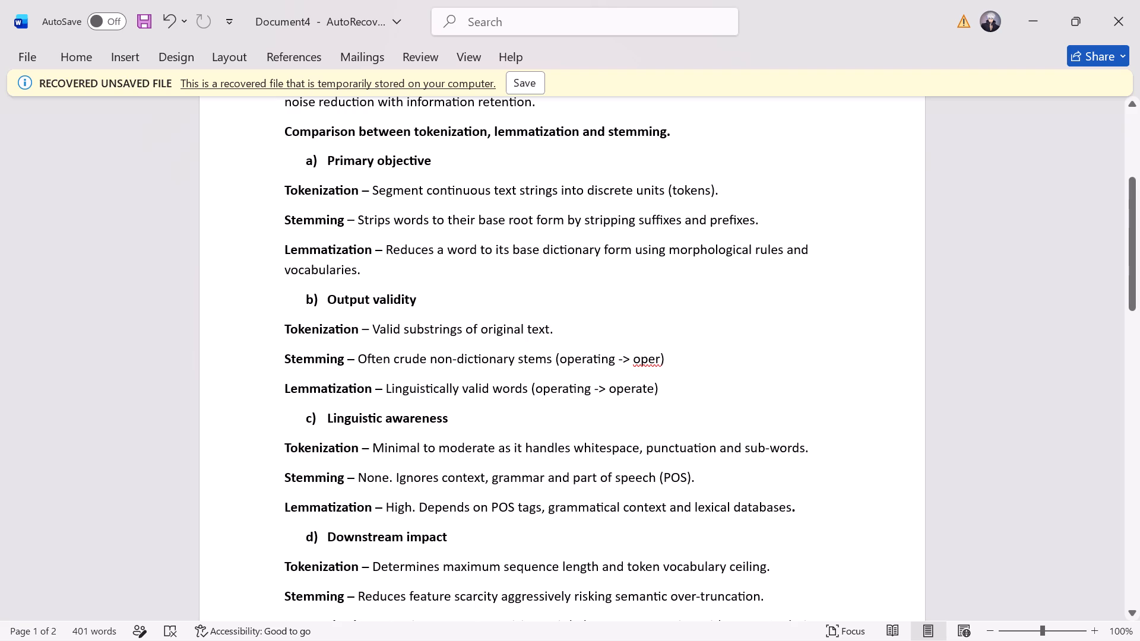
scroll(552, 440, up, 4)
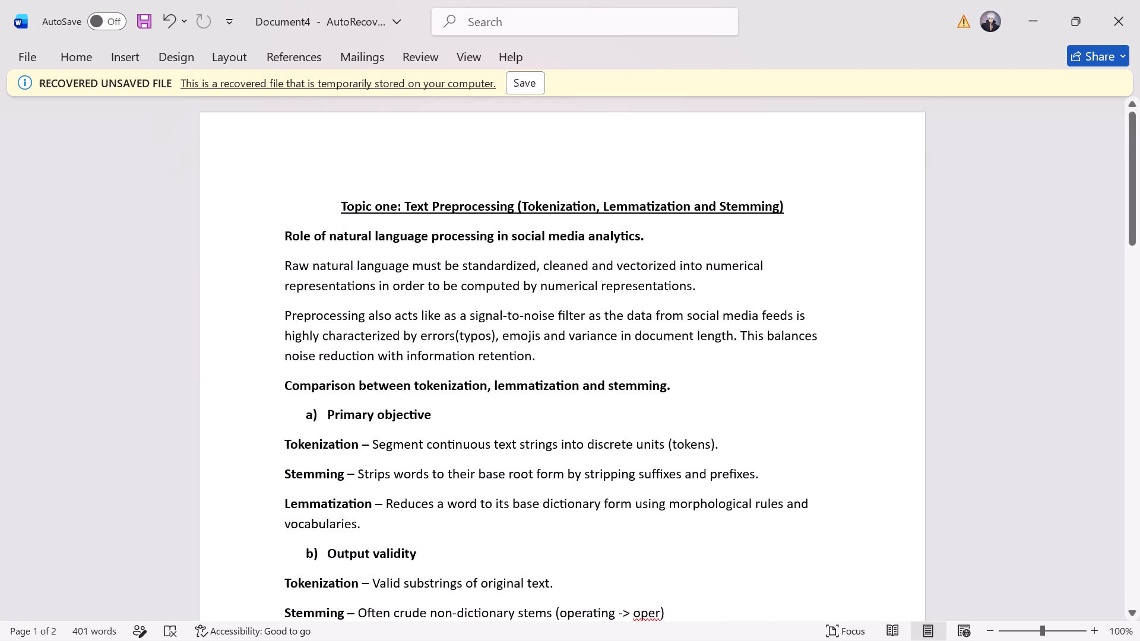
Save the report as a PDF named "Topic one" in the Desktop folder.
key(ctrl+s)
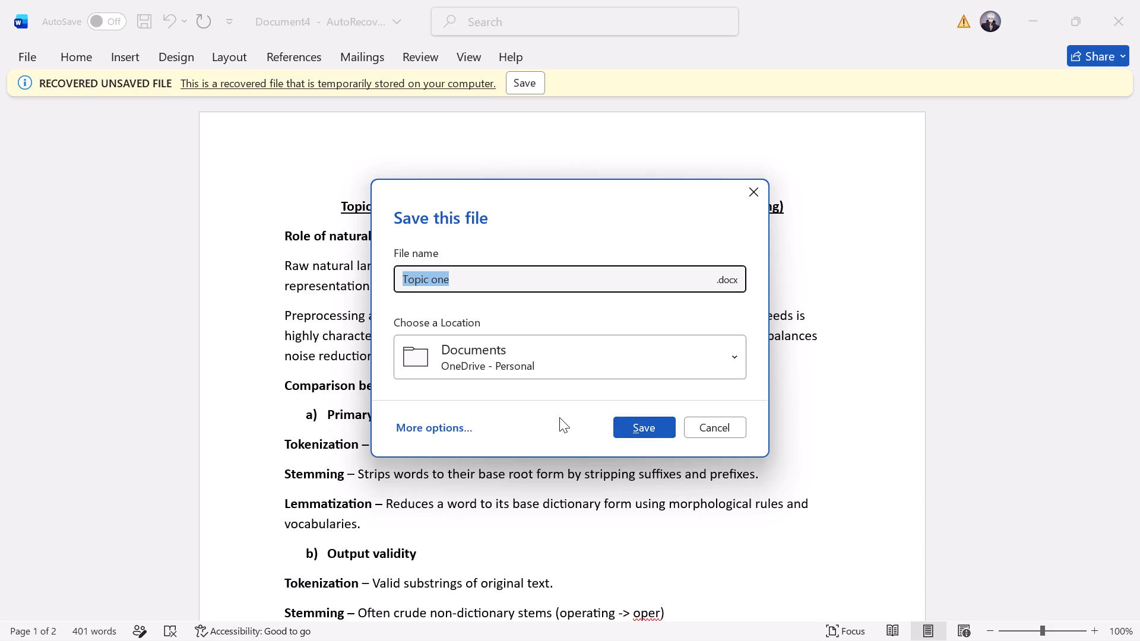
click(728, 284)
click(763, 424)
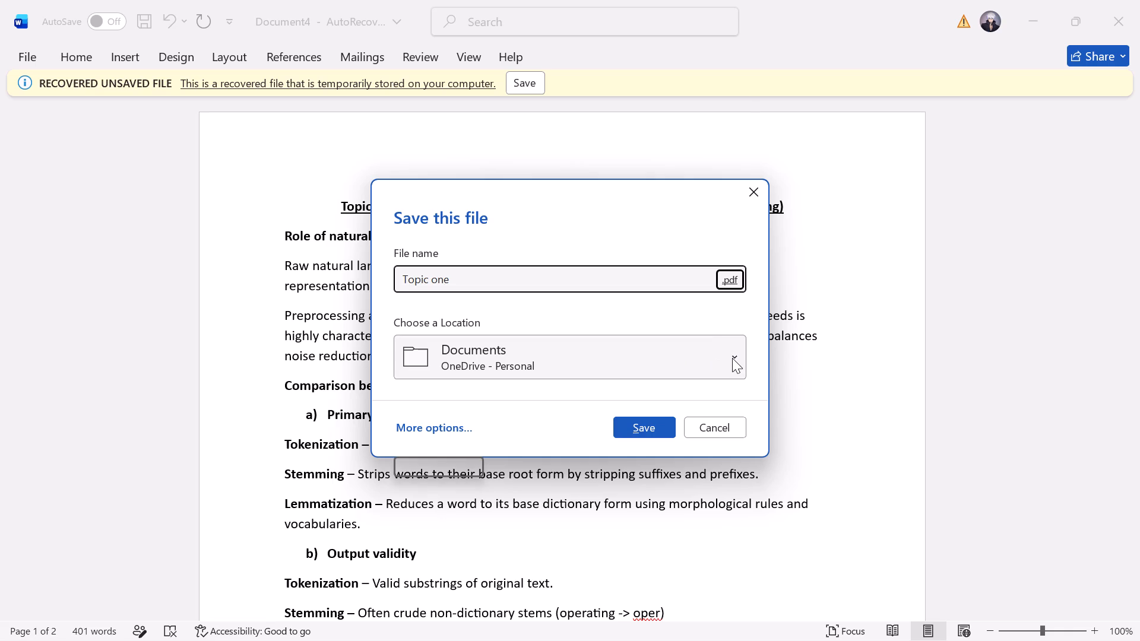
click(732, 358)
scroll(573, 176, down, 1)
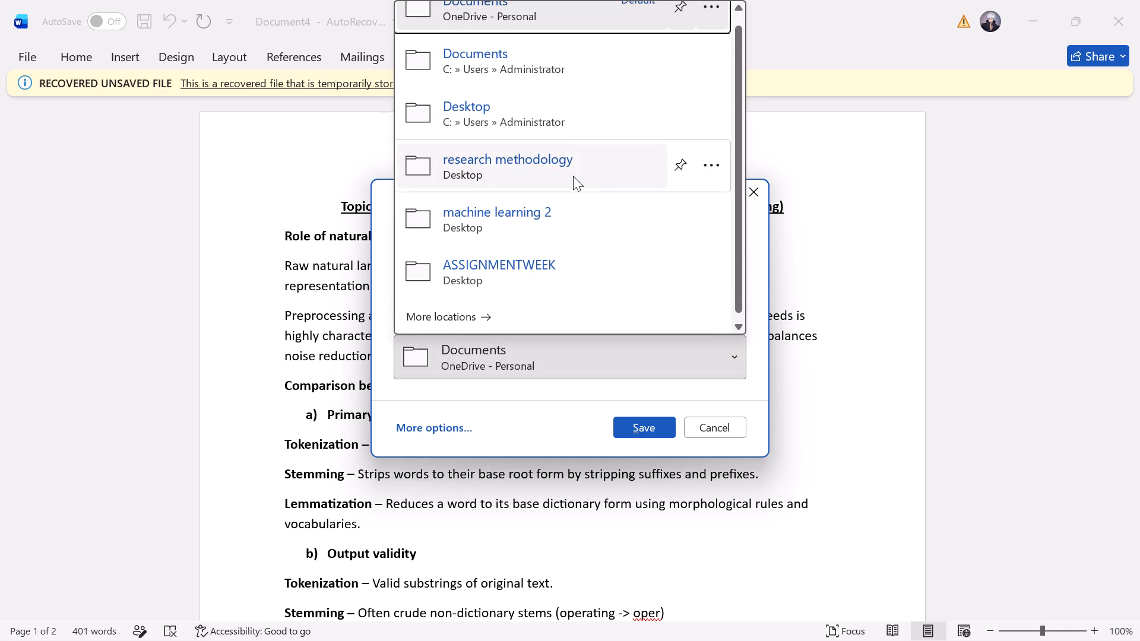
scroll(573, 176, down, 1)
scroll(573, 176, up, 3)
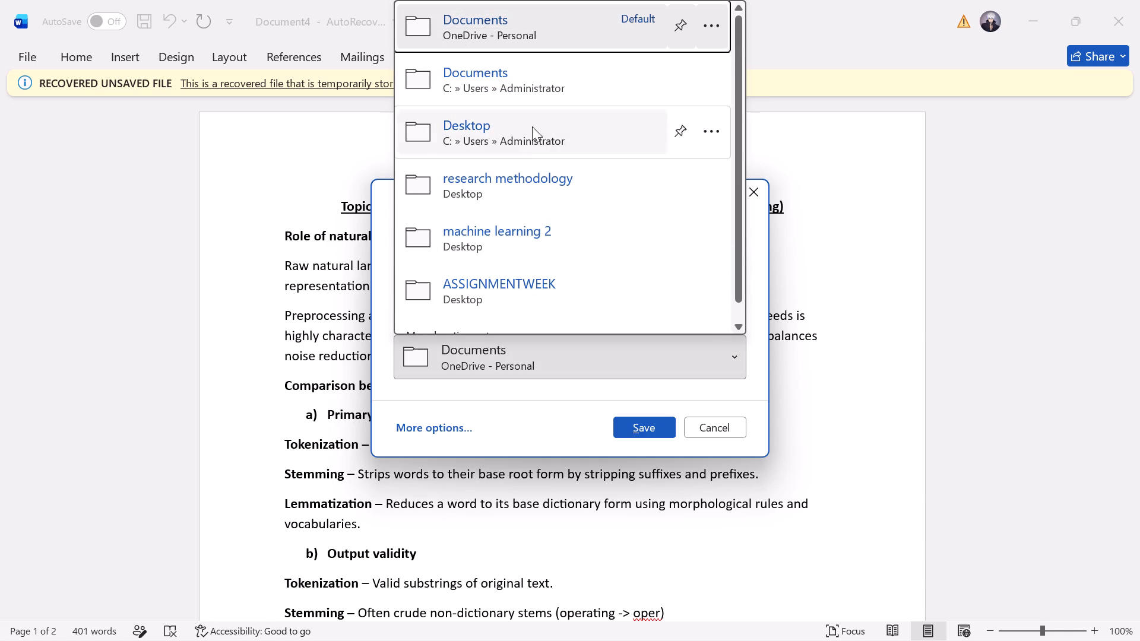
click(582, 131)
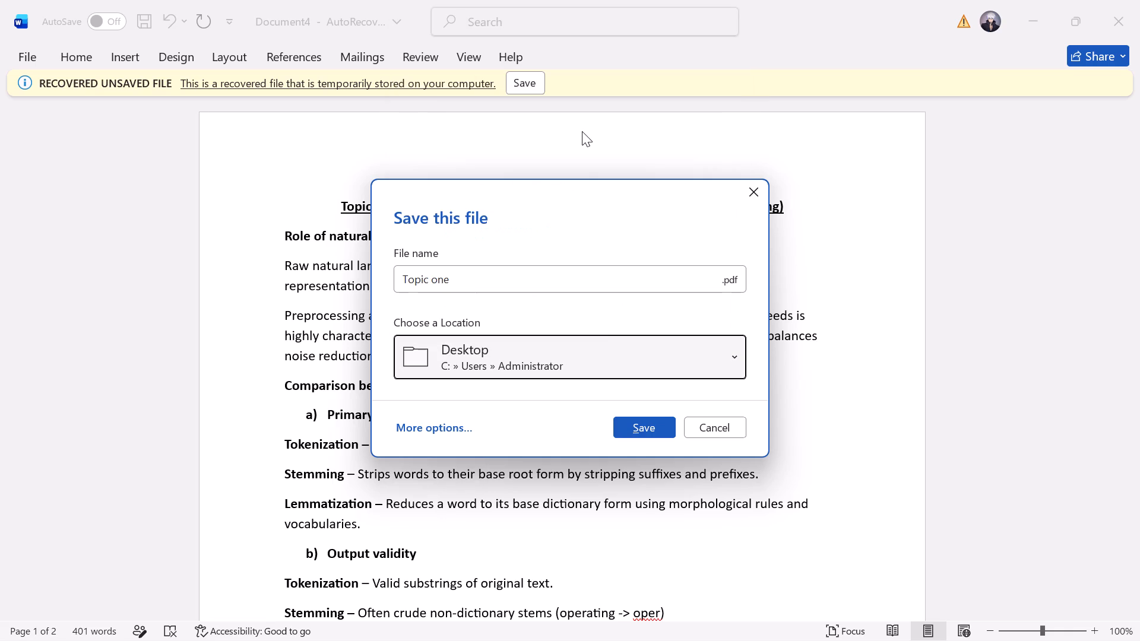
click(628, 427)
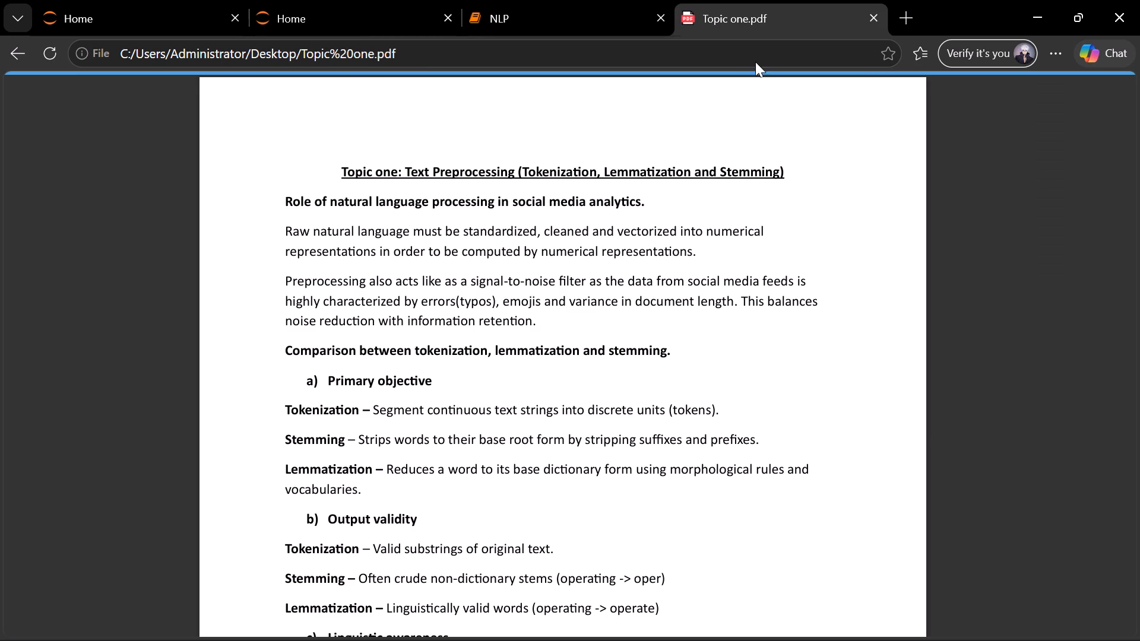
Check the exported Topic one PDF in Microsoft Edge through to the major takeaways, then minimize the browser.
scroll(663, 411, down, 6)
scroll(552, 320, down, 2)
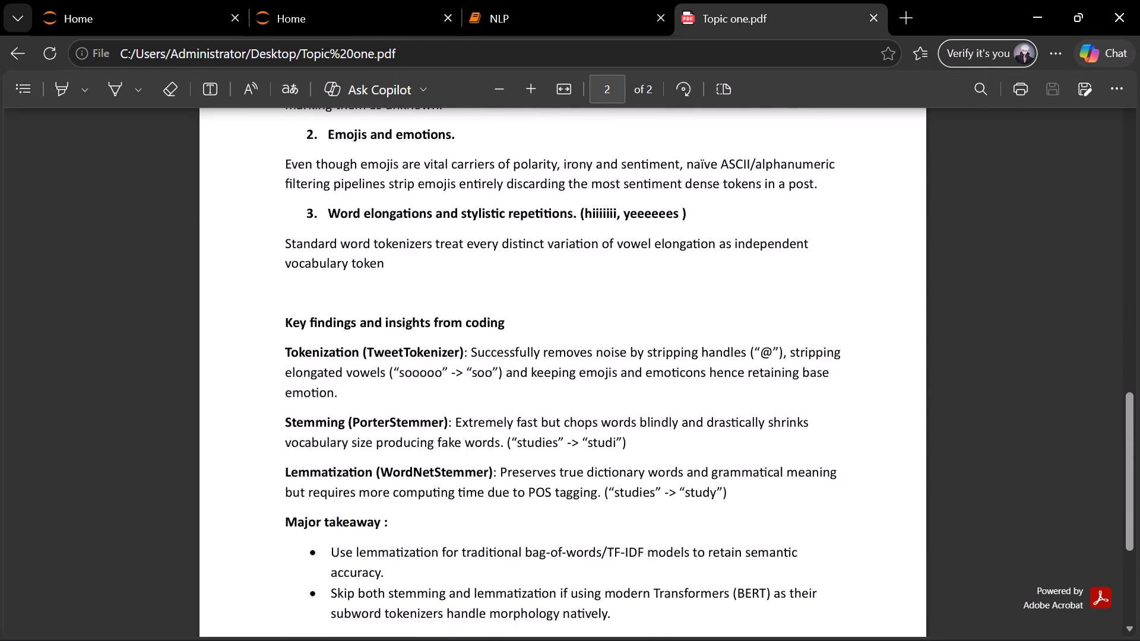
scroll(552, 320, down, 2)
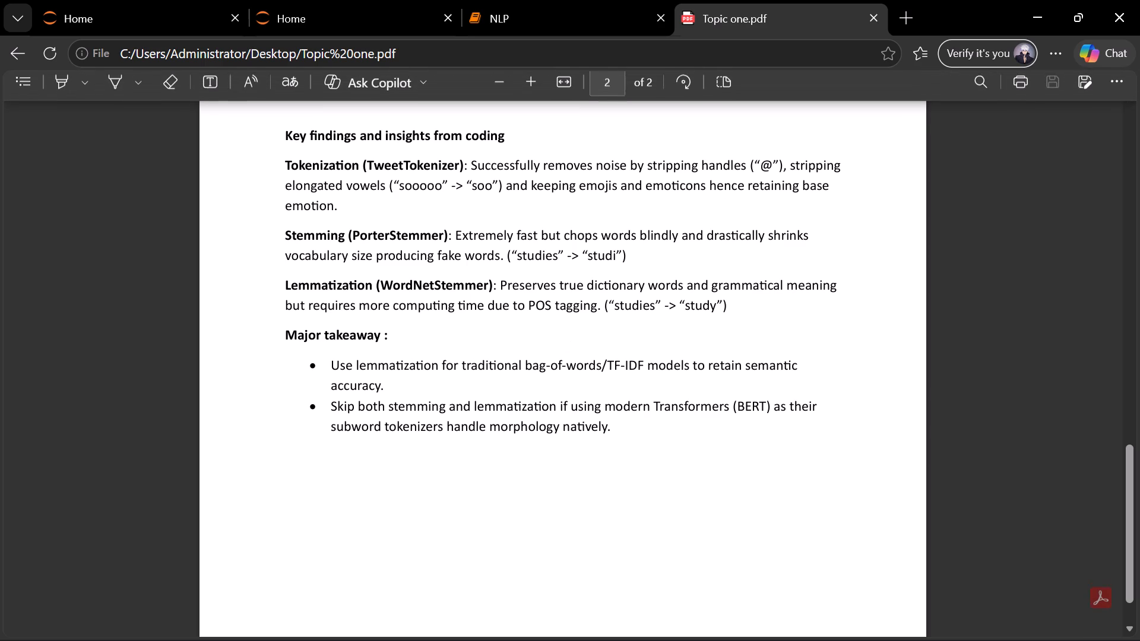
click(1041, 15)
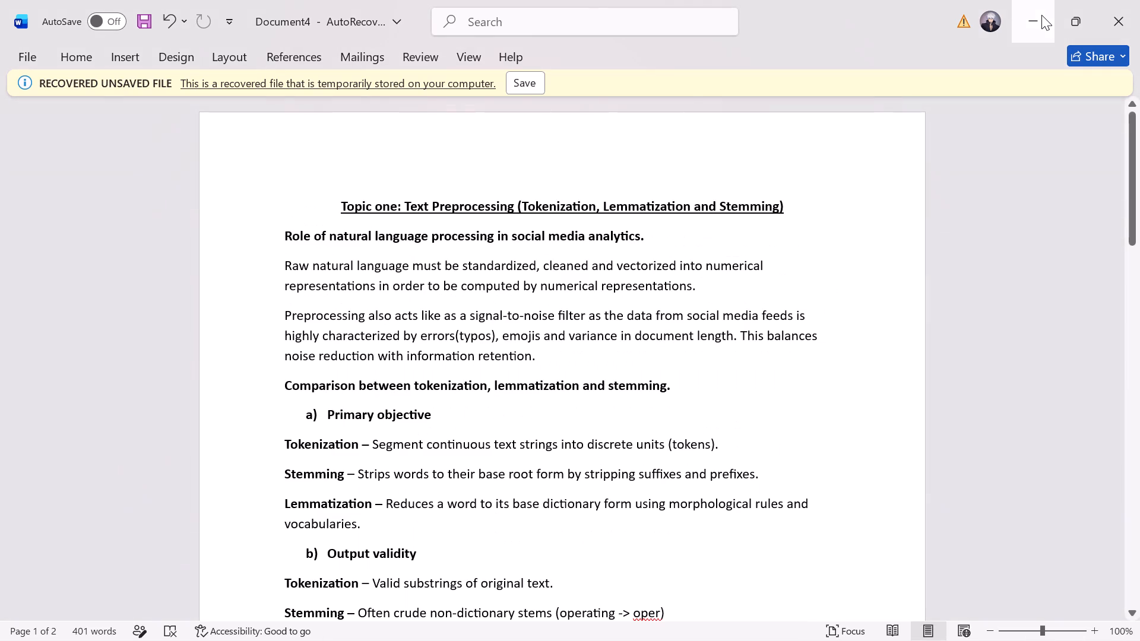
Minimize Word and switch to the YouTube "Data Mining Explained" video in the Brave browser.
click(1041, 15)
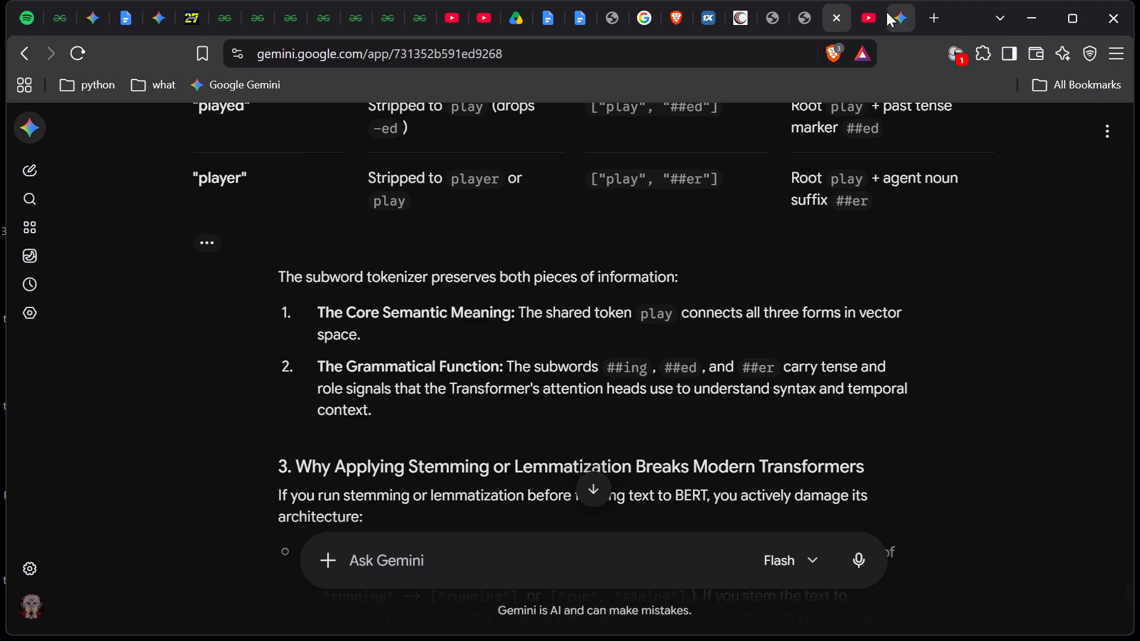
click(872, 11)
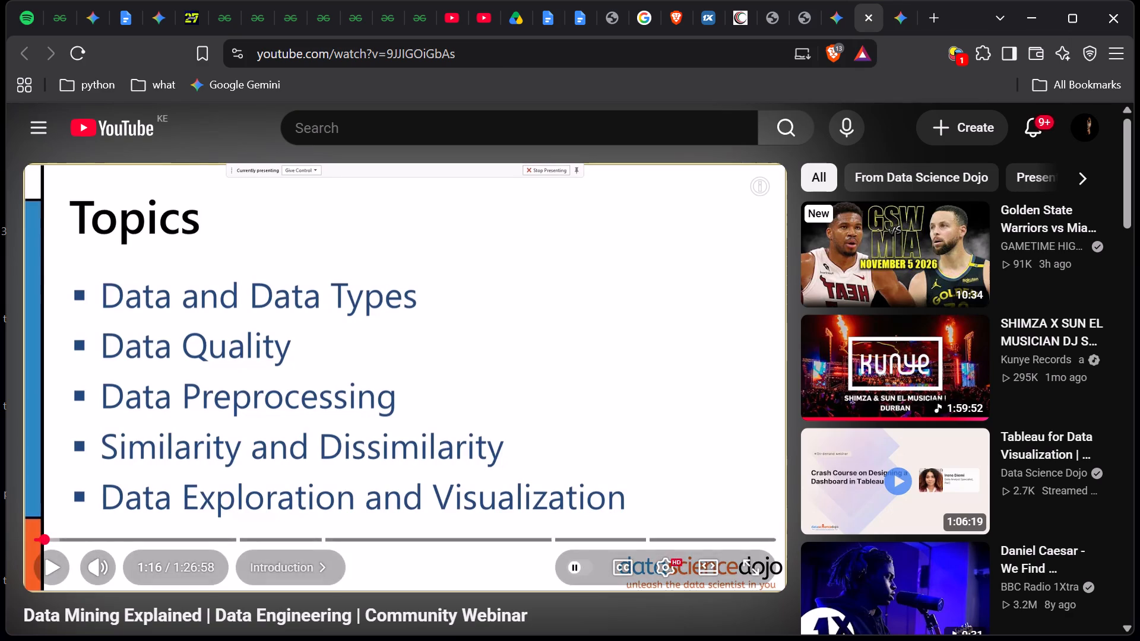
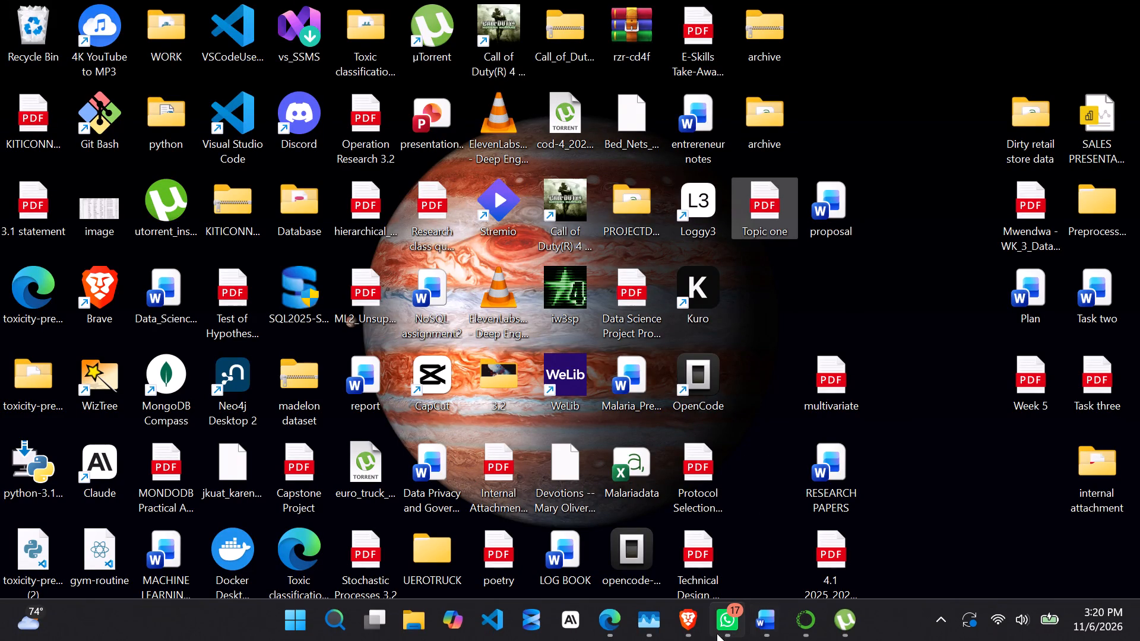
Open the Topic one PDF from the desktop in Microsoft Edge and copy "Text Preprocessing" from its title.
double_click(767, 200)
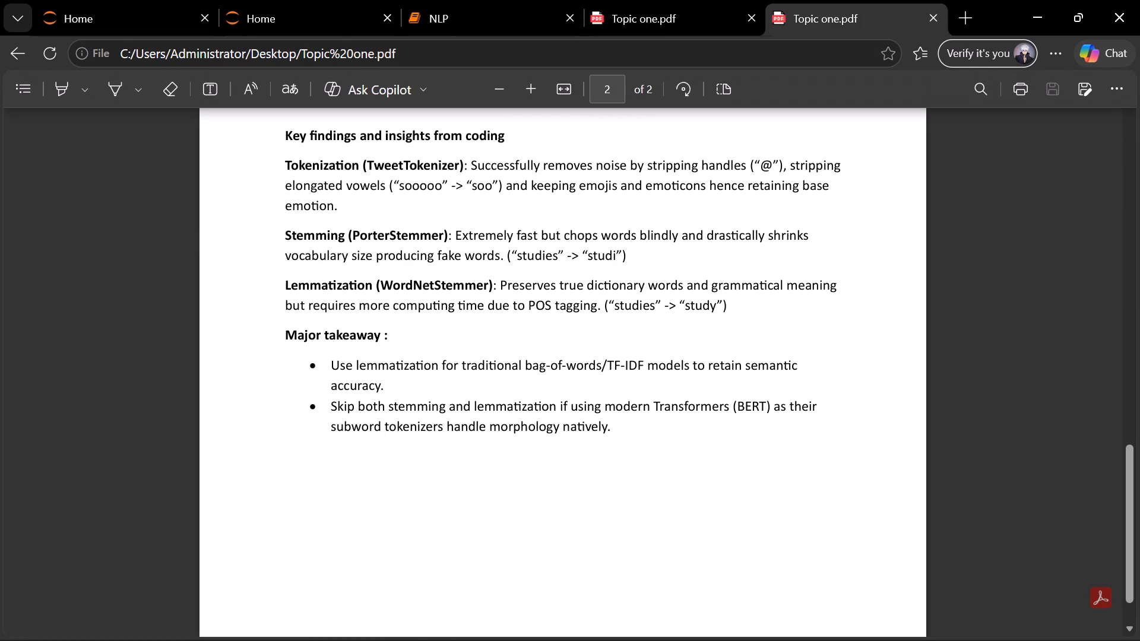
scroll(388, 161, up, 12)
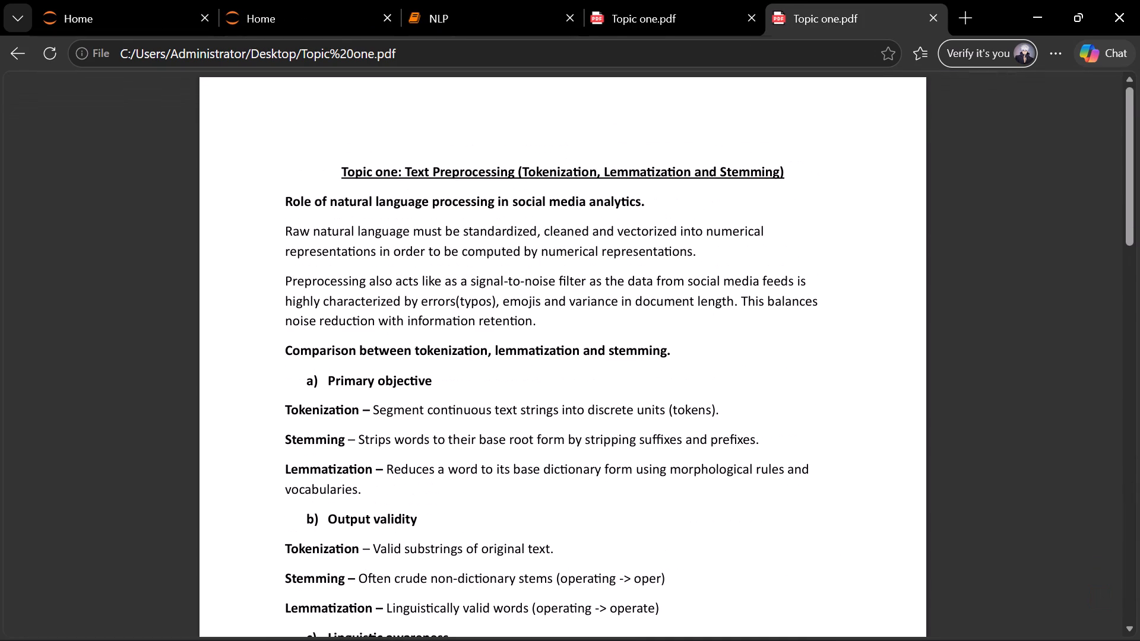
drag(404, 173, 514, 171)
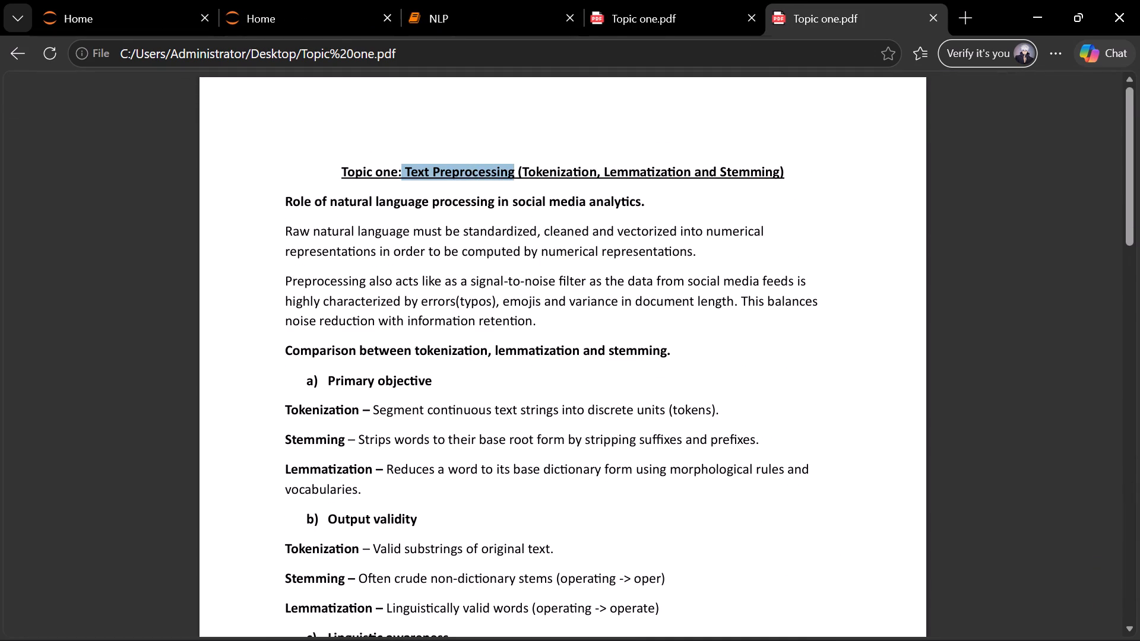
drag(514, 171, 516, 171)
key(ctrl+c)
Minimize the browser and rename the Topic one PDF on the desktop as "Topic one Text Preprocessing".
click(1037, 2)
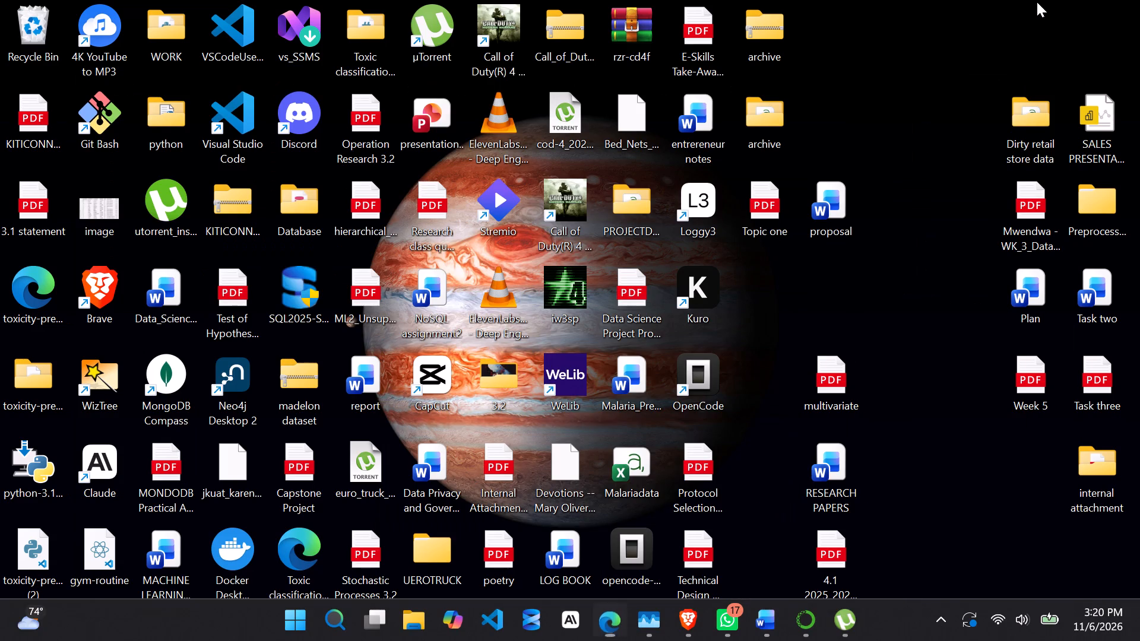
right_click(755, 210)
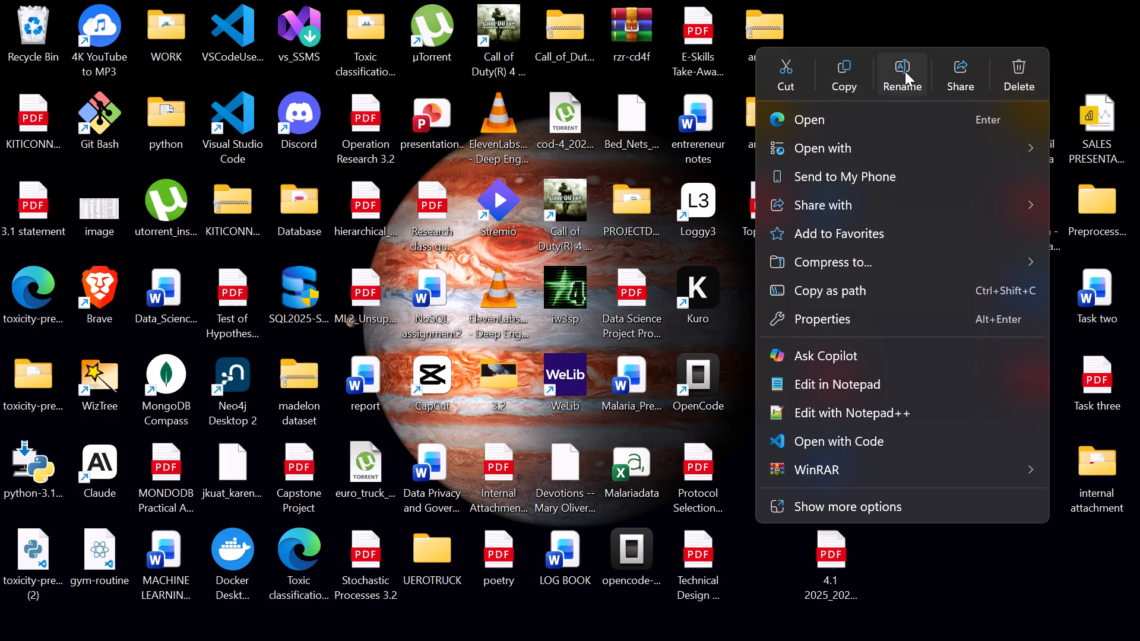
click(905, 71)
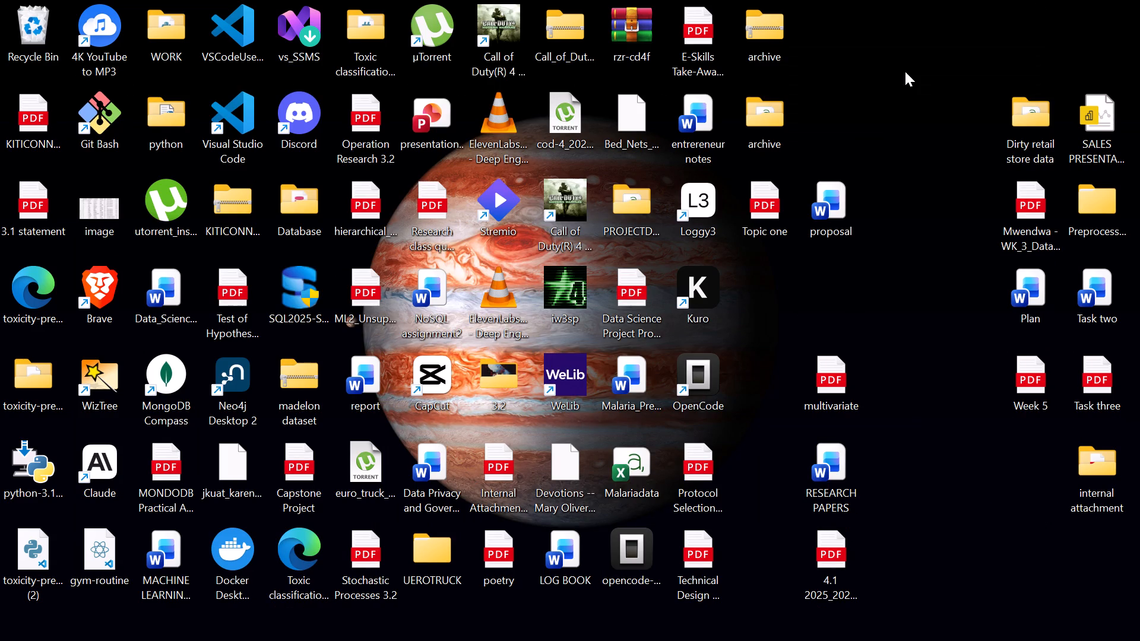
right_click(766, 203)
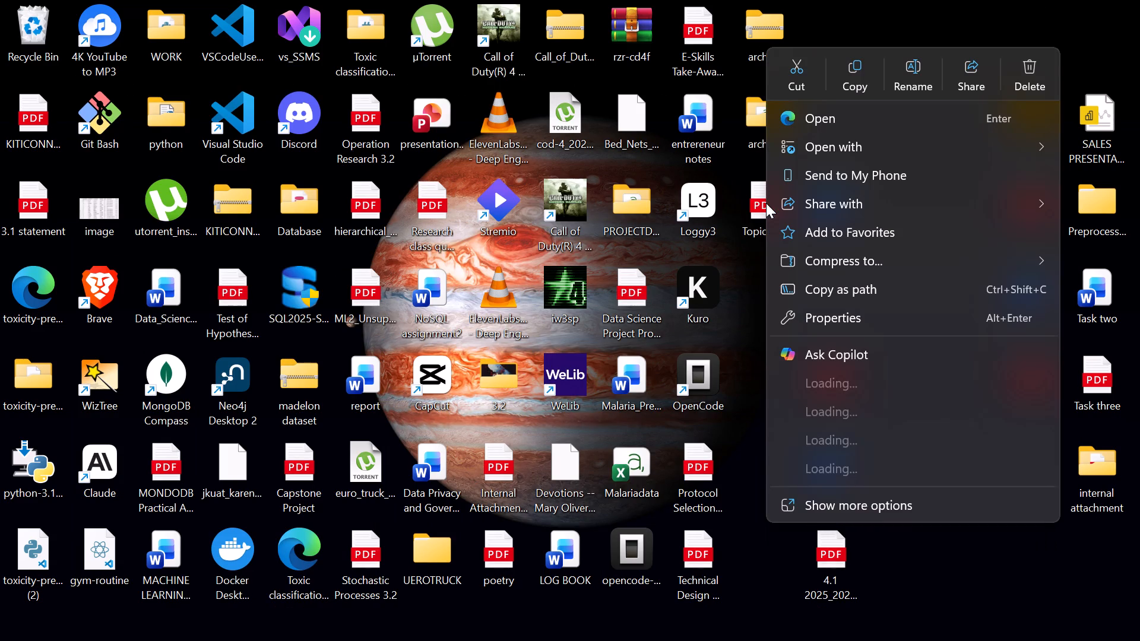
click(911, 72)
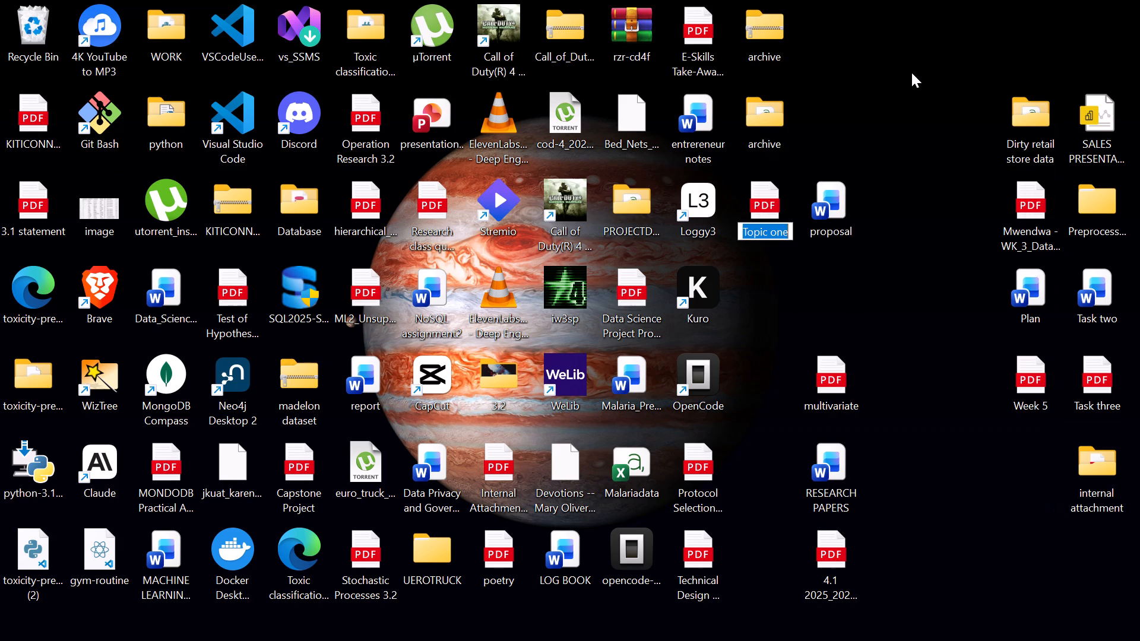
click(787, 230)
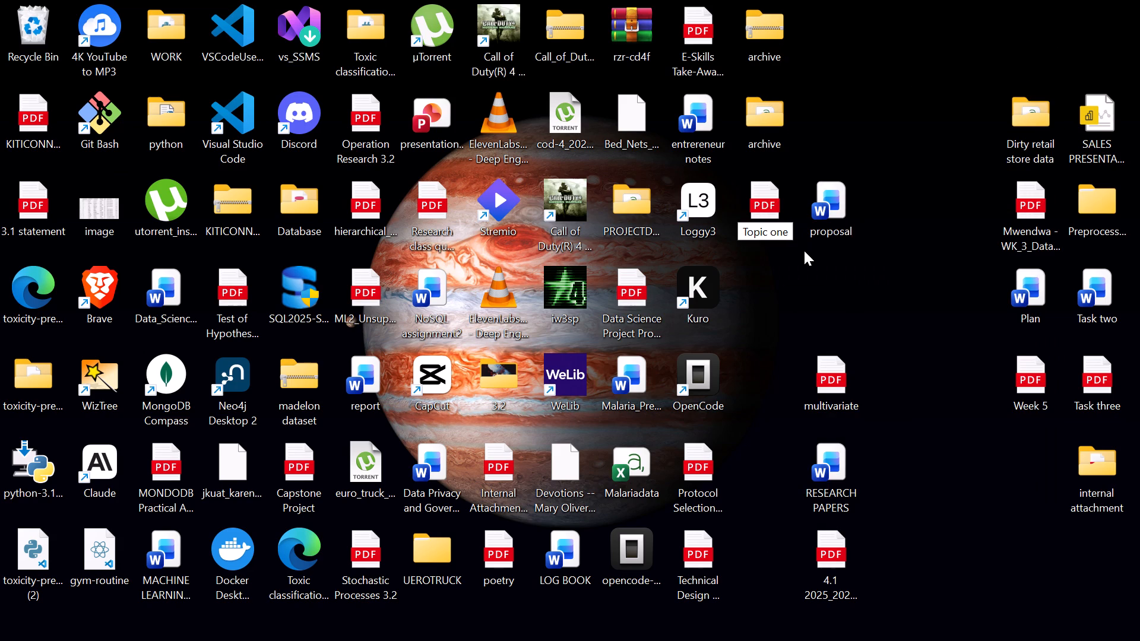
key(ctrl+v)
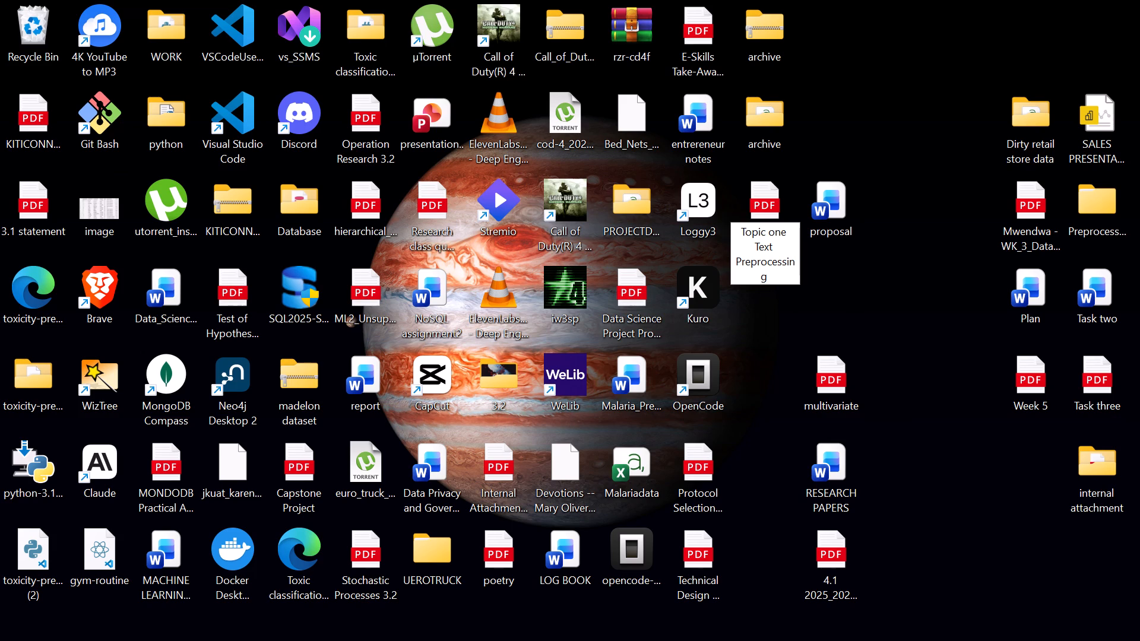
key(Return)
Move the Topic one Text Preprocessing PDF down from its place between Loggy3 and proposal on the desktop.
click(767, 203)
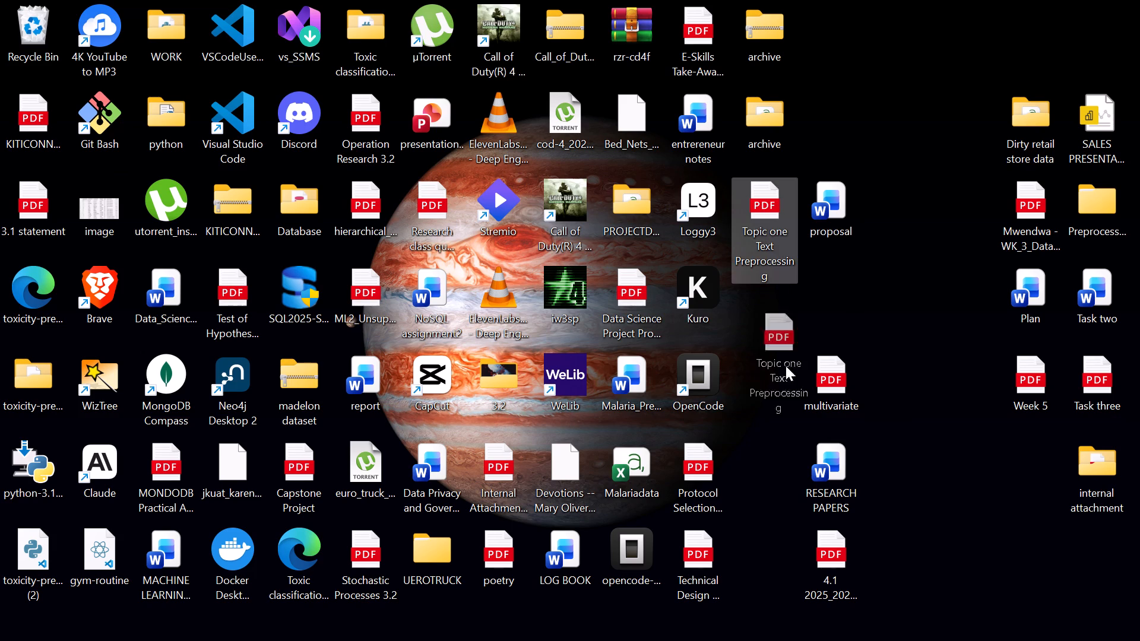
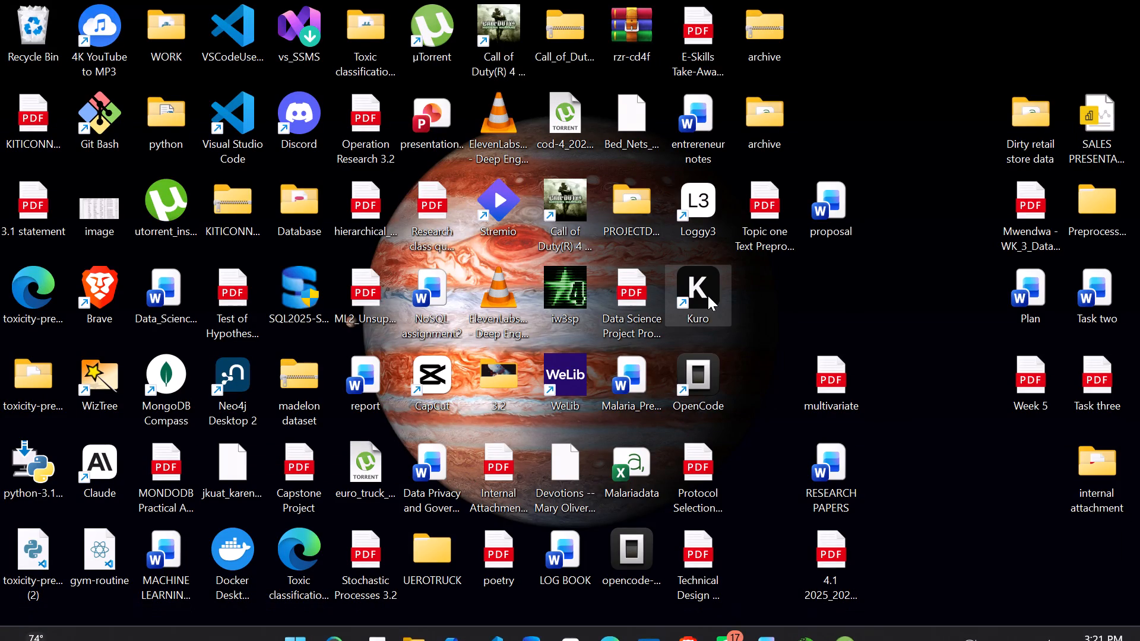
Launch the Kuro application from its desktop shortcut.
click(708, 296)
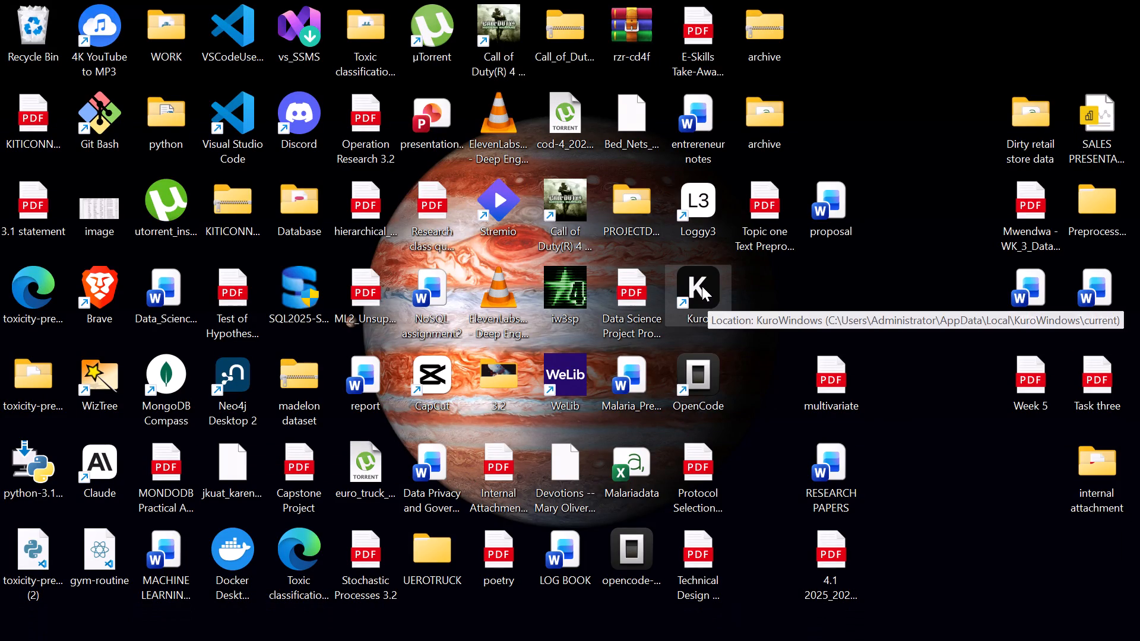
double_click(702, 286)
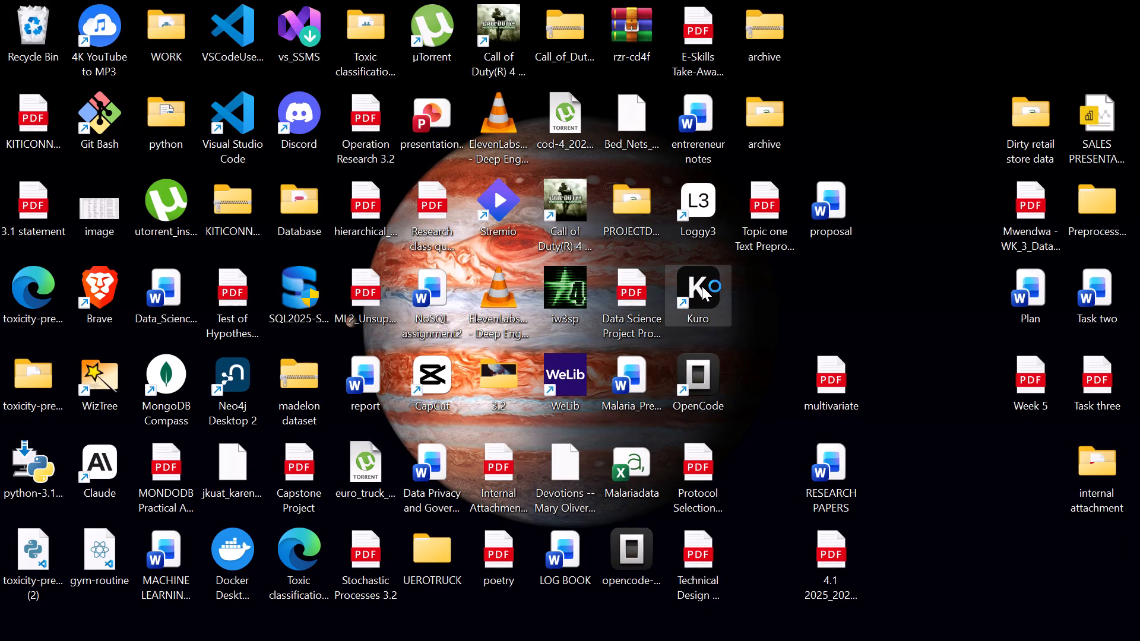